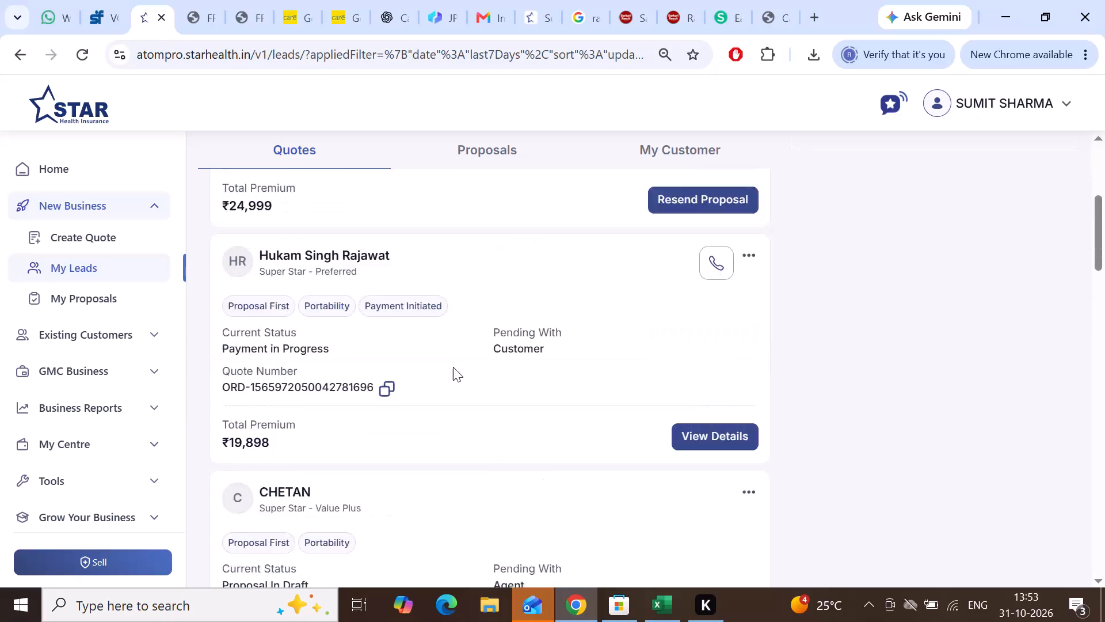
Look through the quote leads from the last 7 days, checking each customer's current status and premium.
scroll(453, 367, "down", 3)
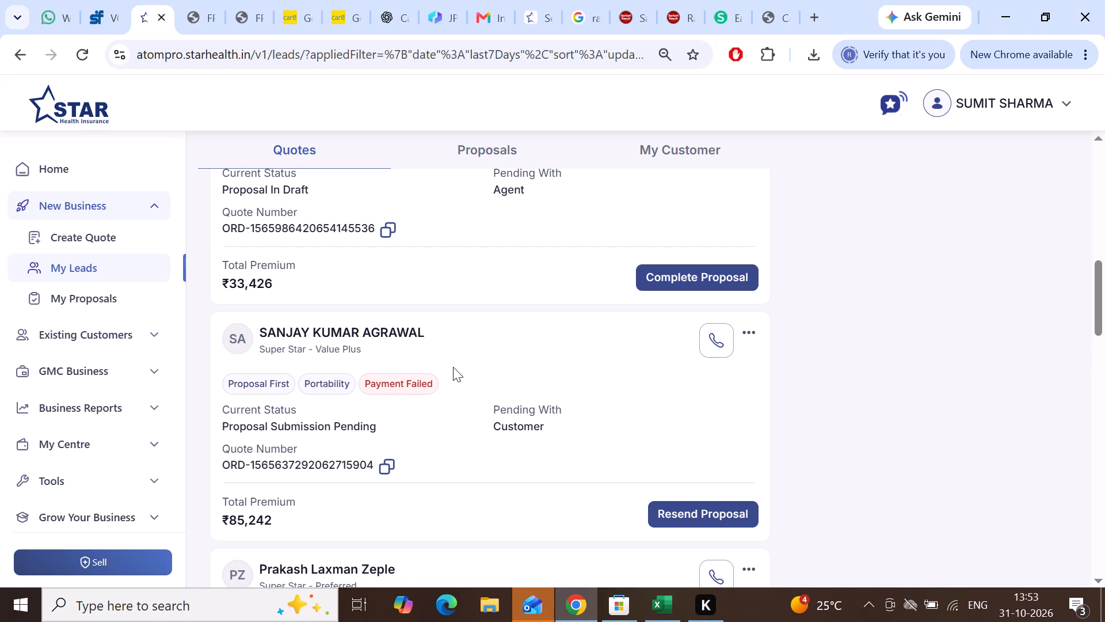
scroll(362, 333, "up", 15)
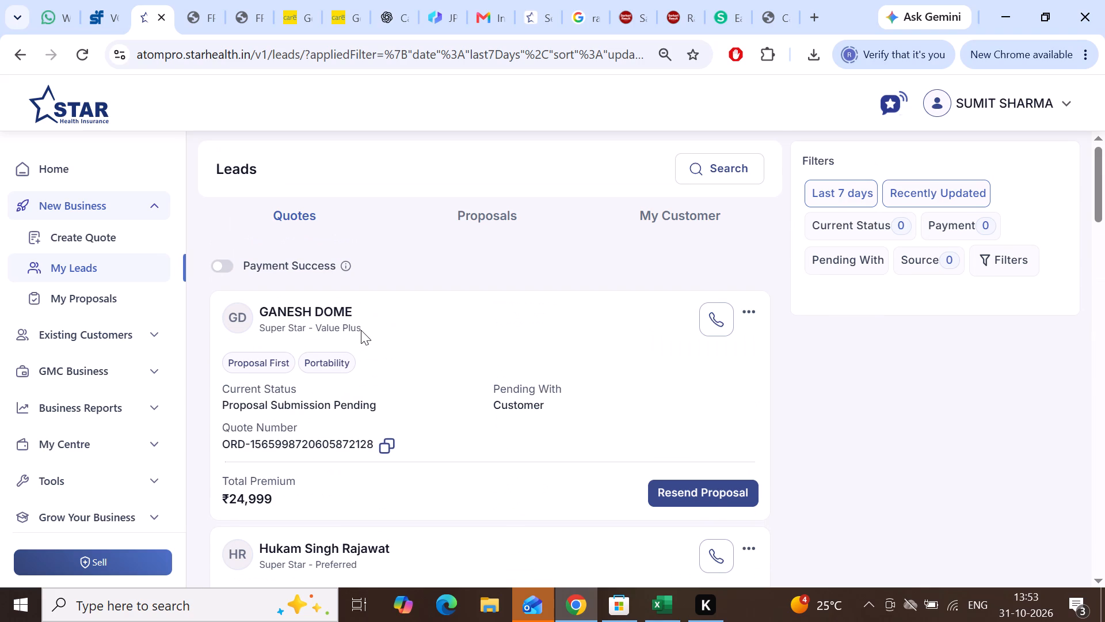
scroll(361, 330, "down", 5)
scroll(361, 330, "up", 3)
scroll(361, 330, "down", 1)
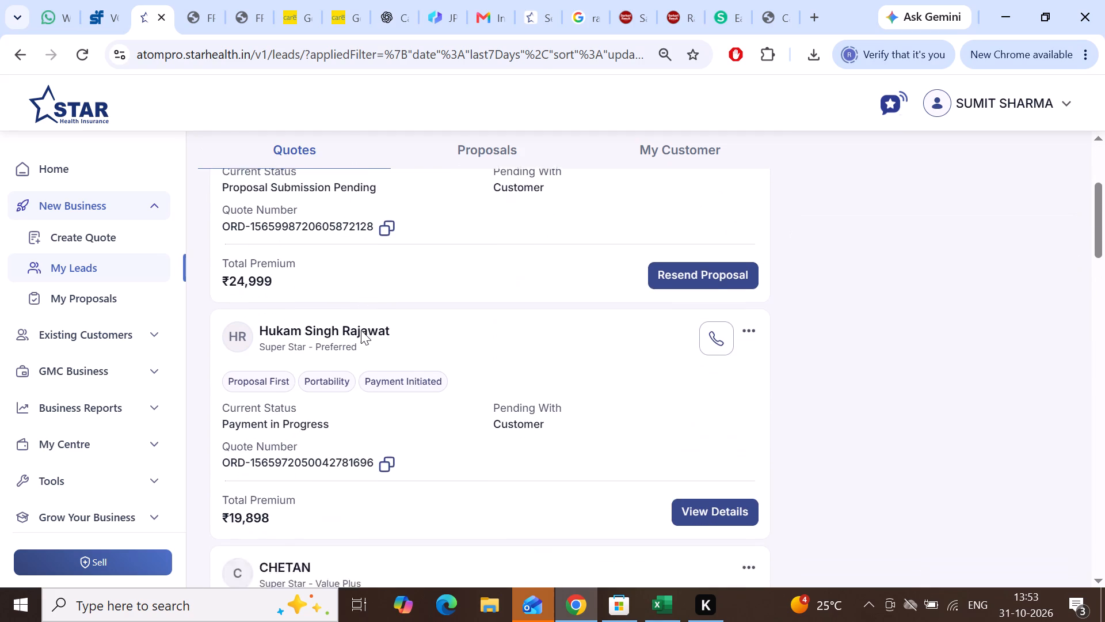
scroll(361, 330, "up", 7)
Open the list of proposals on the leads page and review the customers' current status, pending party and premium.
left_click(439, 215)
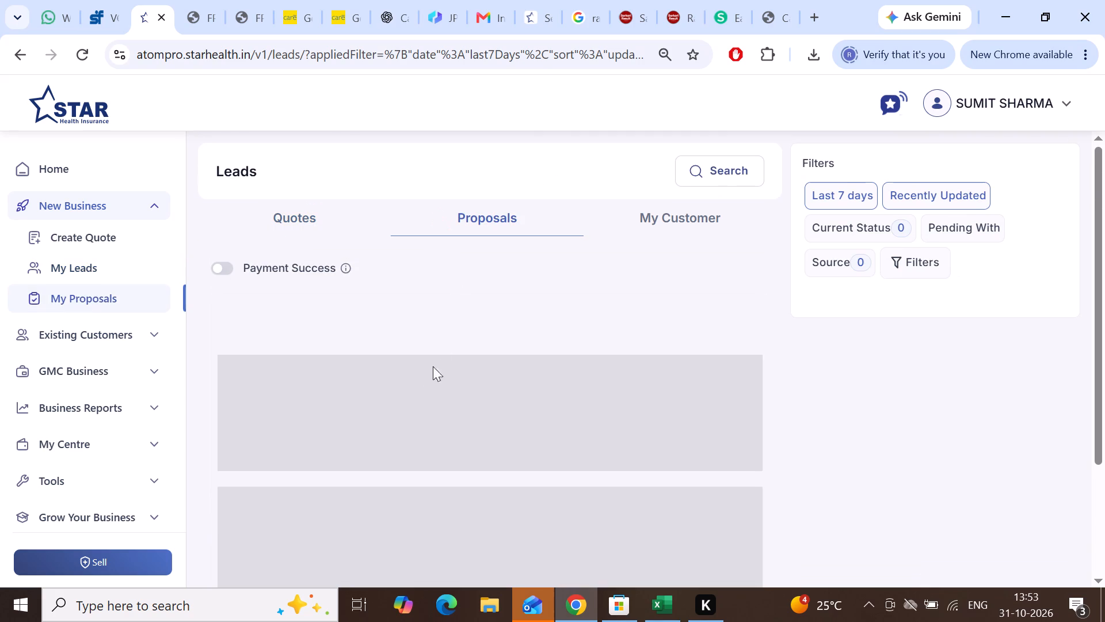
scroll(419, 405, "down", 3)
scroll(419, 405, "up", 1)
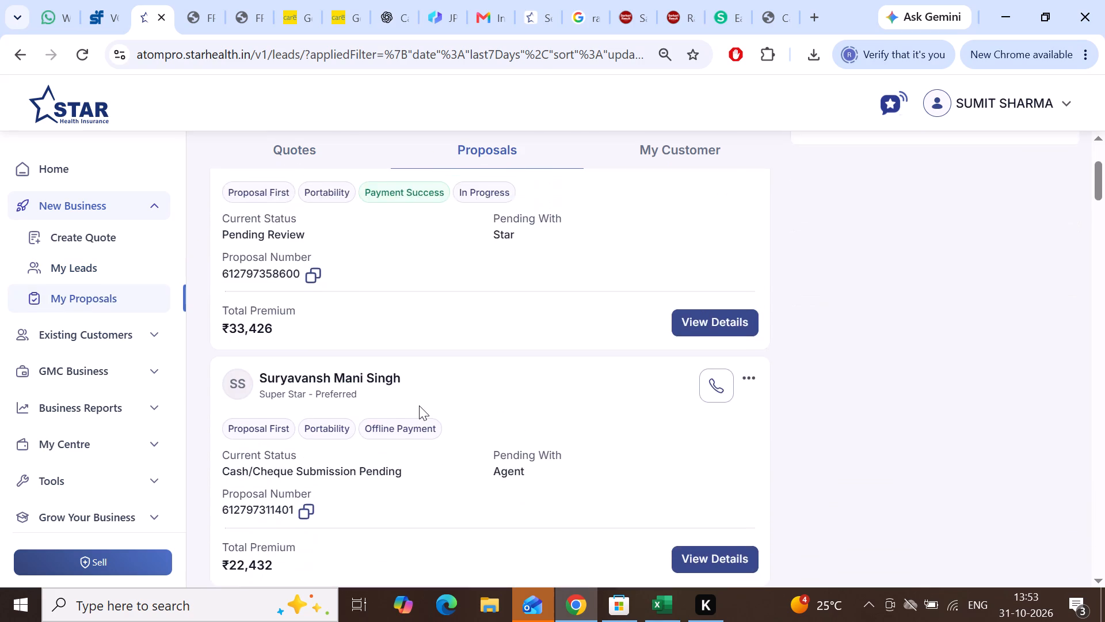
scroll(419, 405, "down", 2)
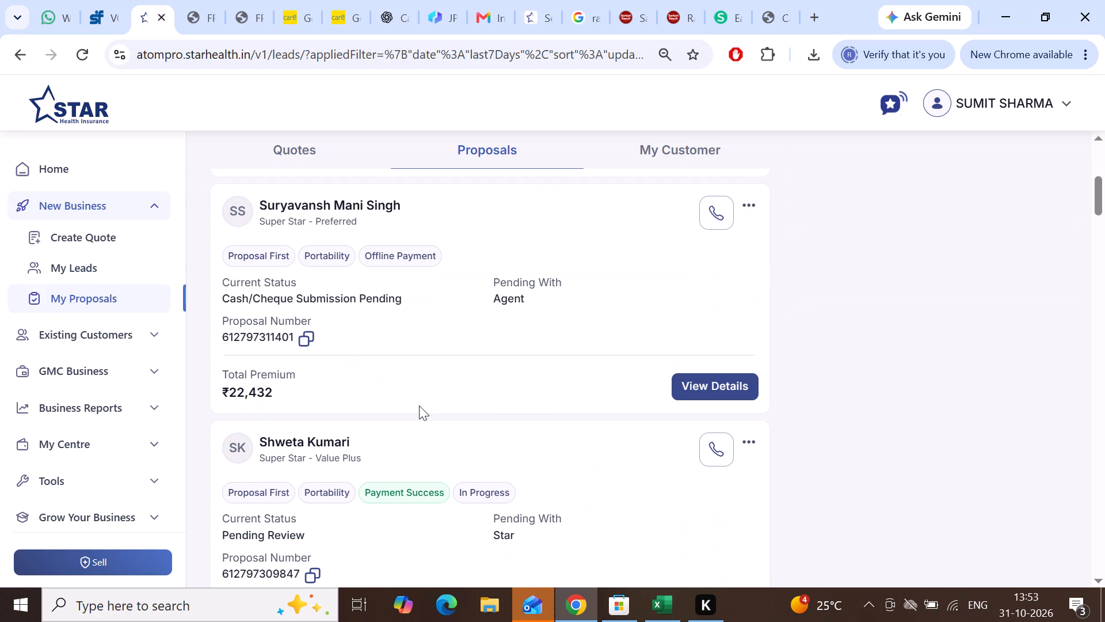
scroll(419, 405, "down", 2)
scroll(419, 405, "up", 3)
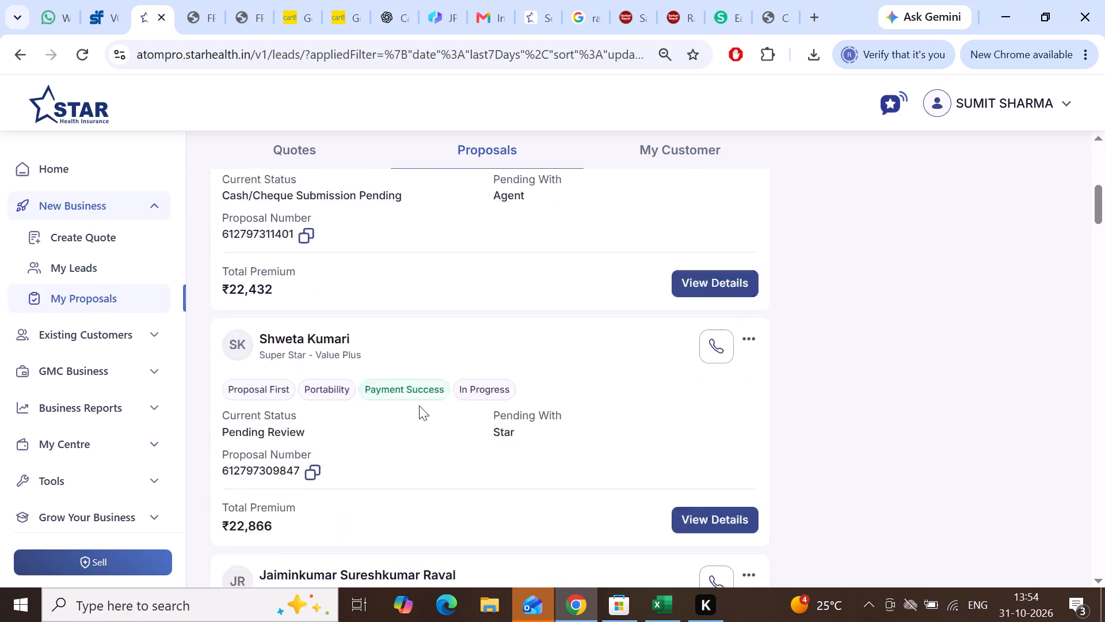
scroll(419, 405, "down", 1)
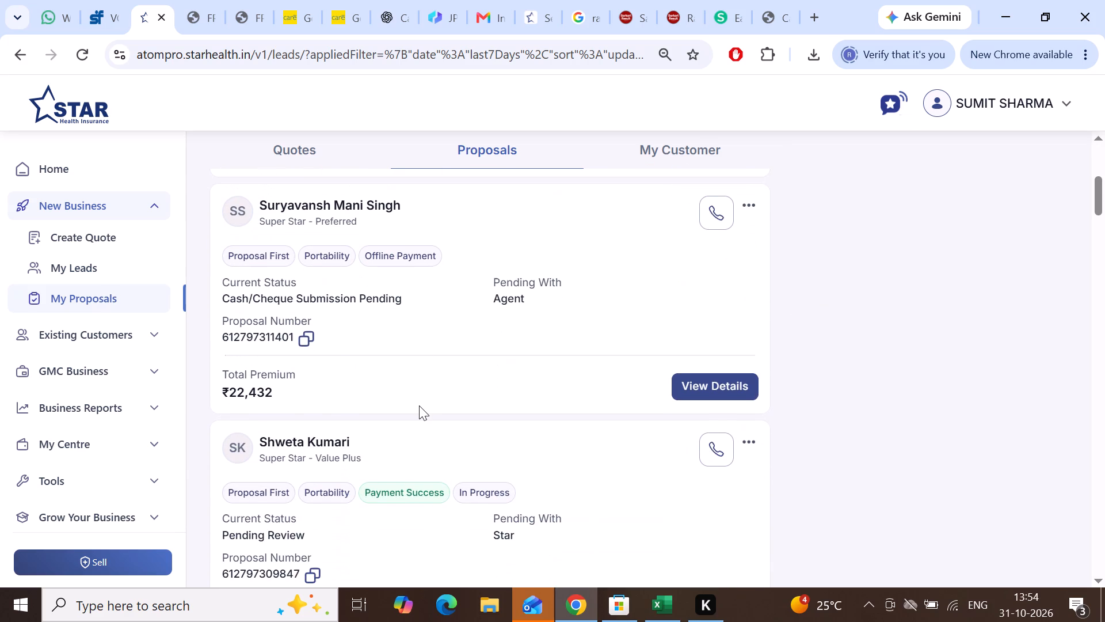
scroll(419, 405, "down", 3)
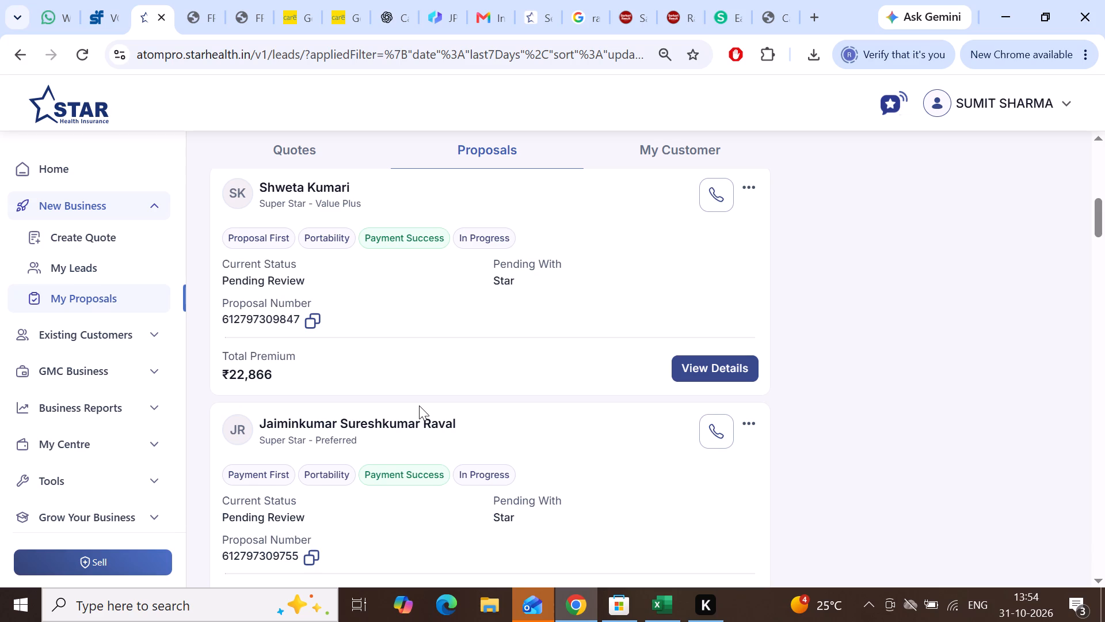
left_click(668, 600)
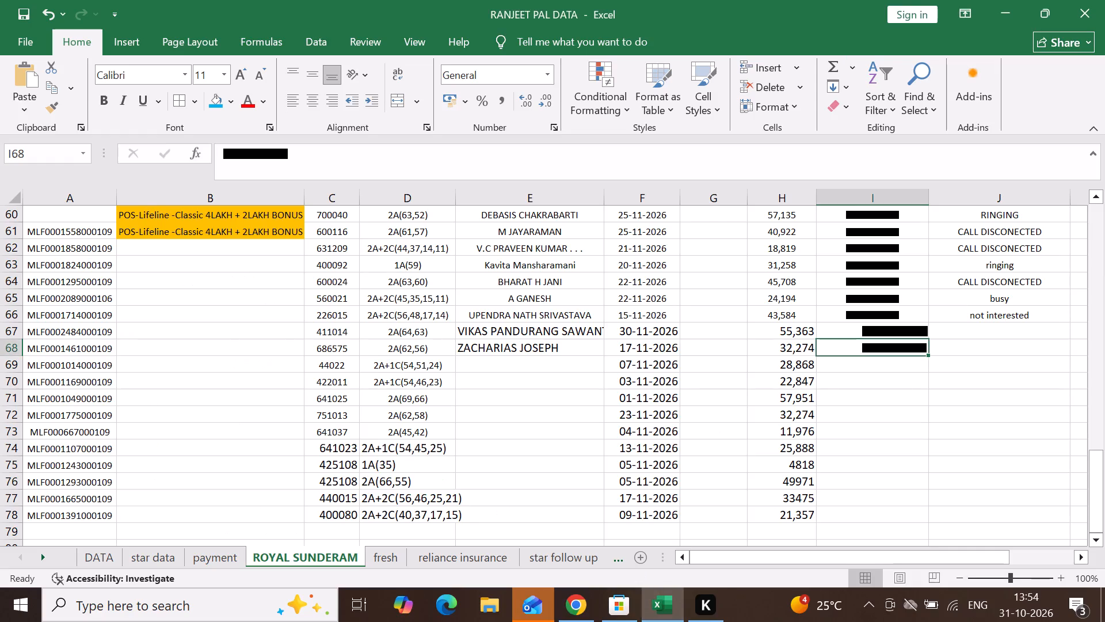
left_click(465, 366)
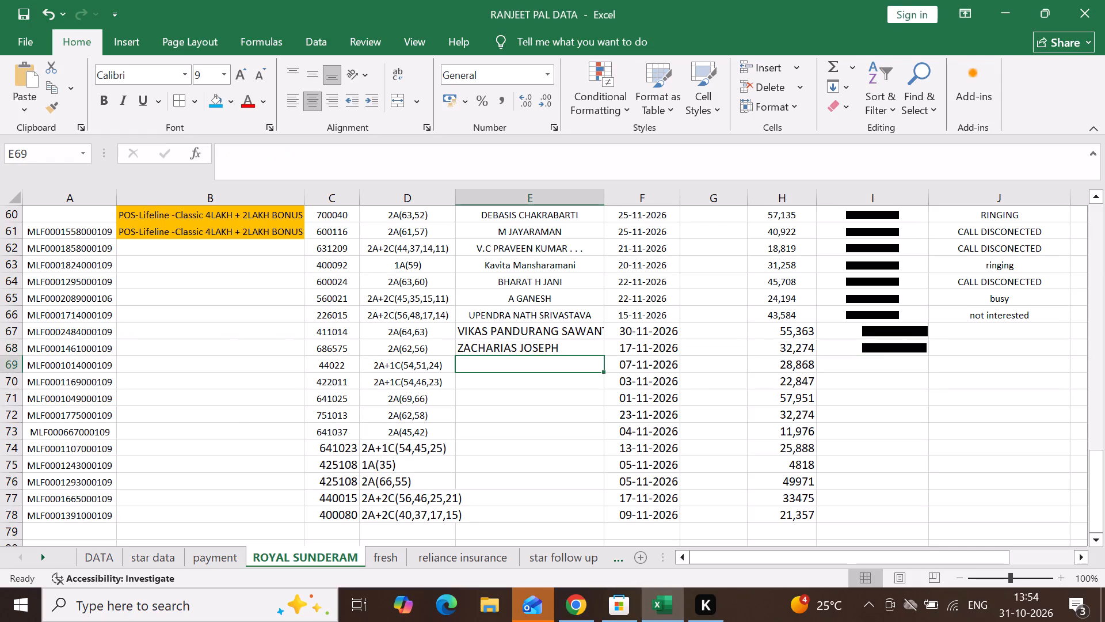
left_click(873, 368)
left_click(385, 367)
left_click(306, 367)
left_click(203, 367)
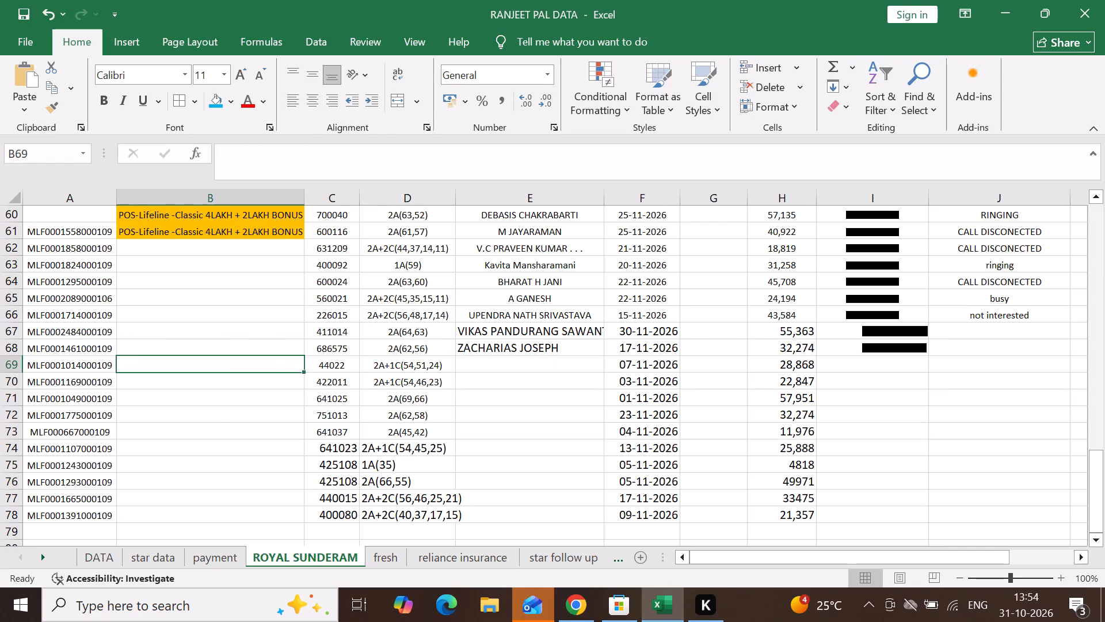
left_click(87, 366)
key("ctrl+c")
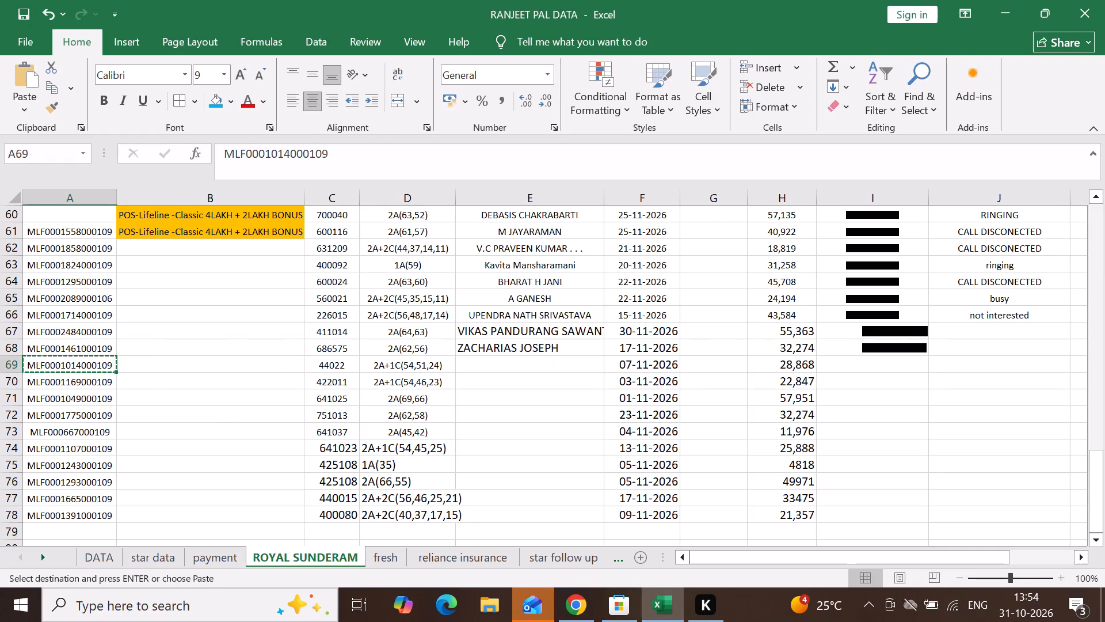
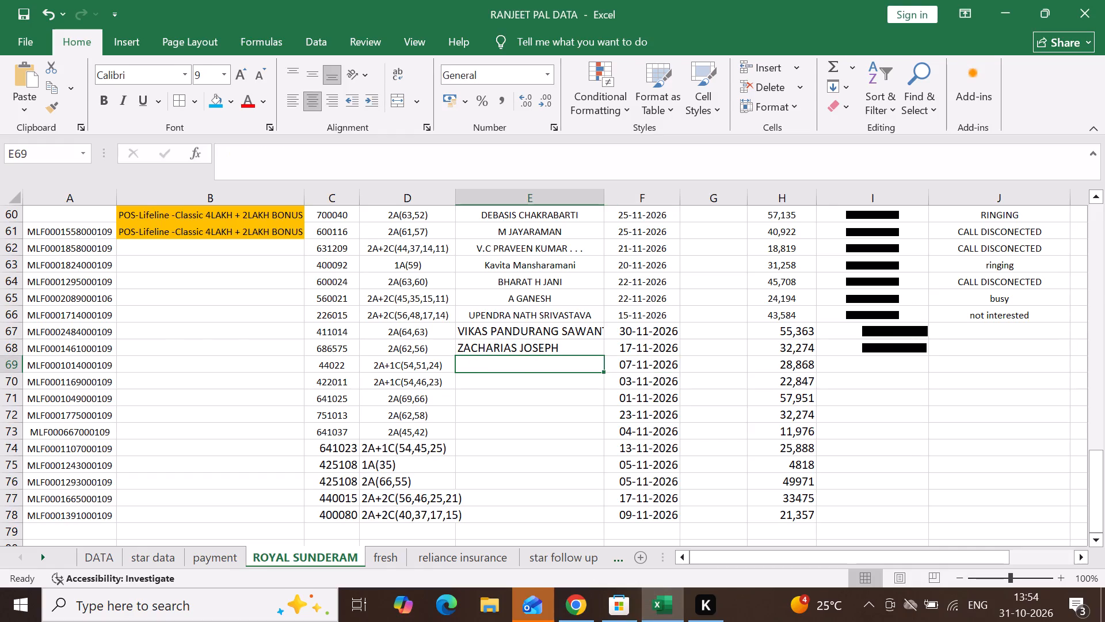
Paste the copied policyholder's name into cell E69 of the ROYAL SUNDERAM sheet.
key("ctrl+v")
Copy the policyholder's mobile number from page 4 of the Royal Sundaram policy PDF in Chrome into cell I69 of the Excel sheet.
left_click(573, 606)
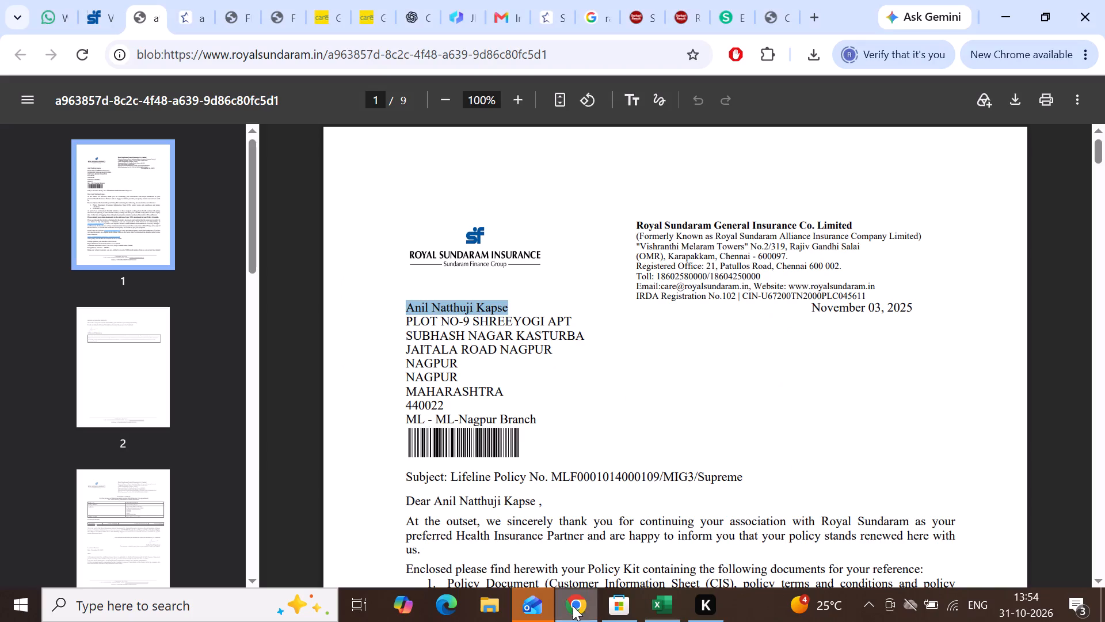
scroll(549, 351, "down", 15)
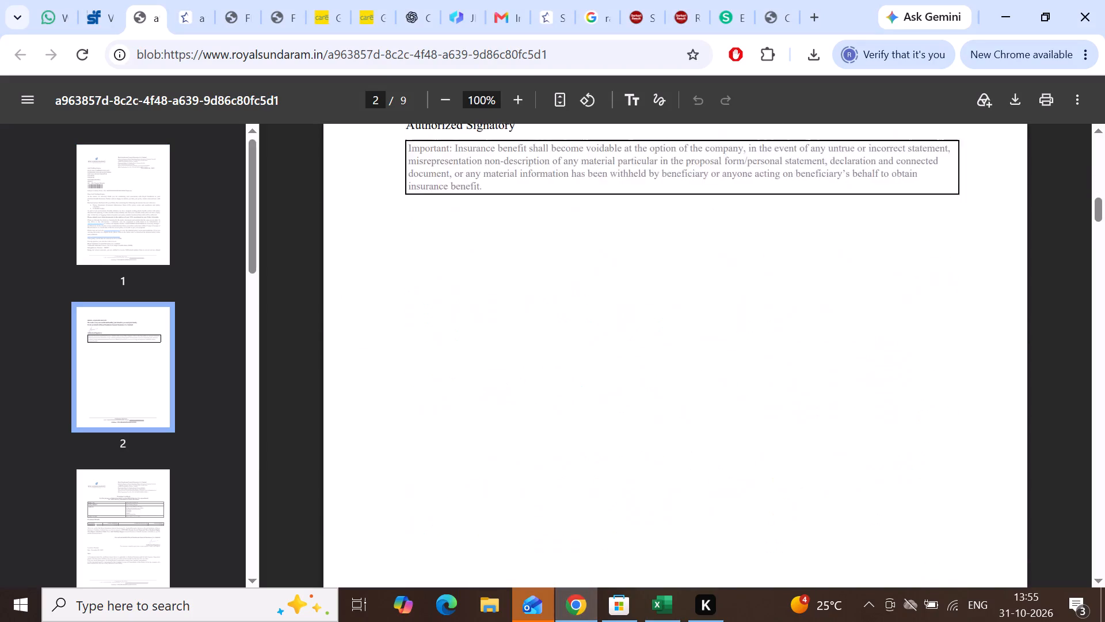
scroll(550, 358, "down", 19)
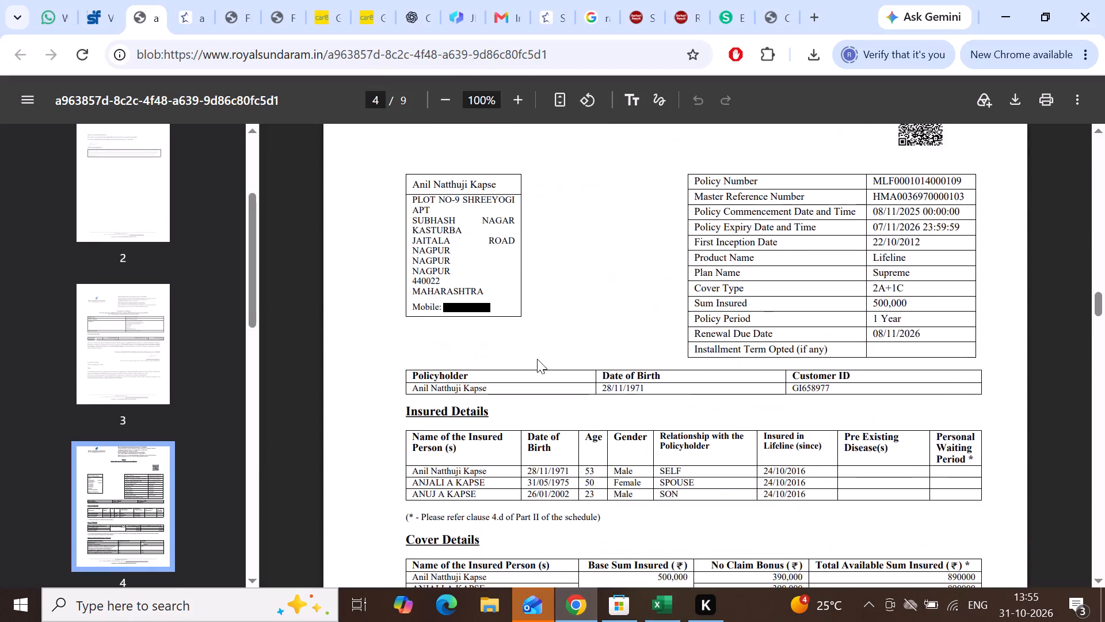
left_click_drag(446, 307, 491, 309)
key("ctrl+c")
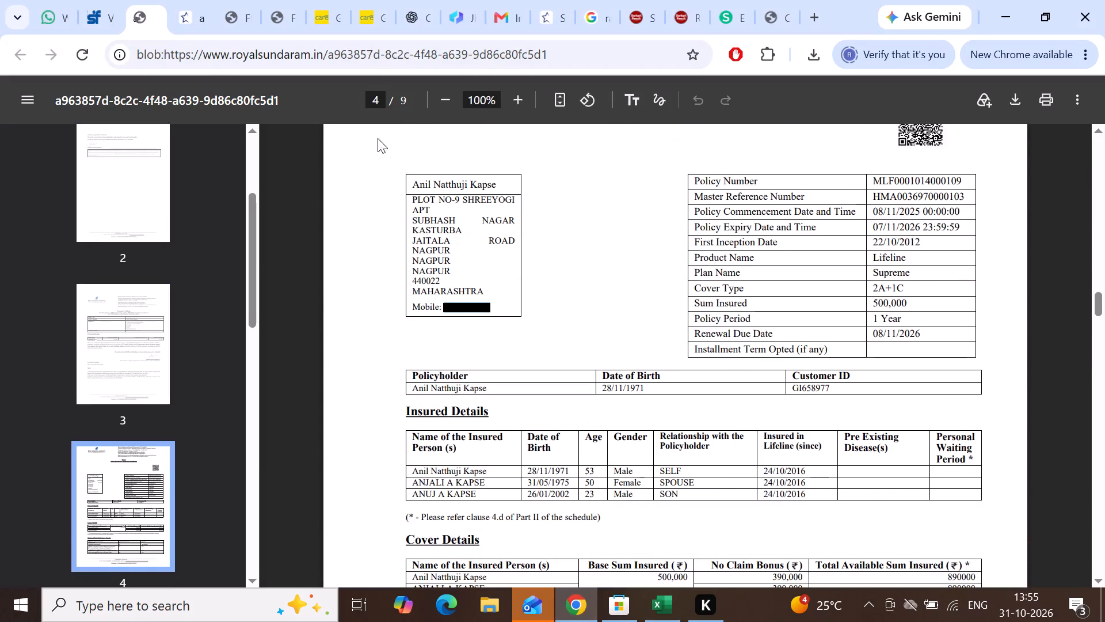
left_click(662, 604)
left_click(880, 370)
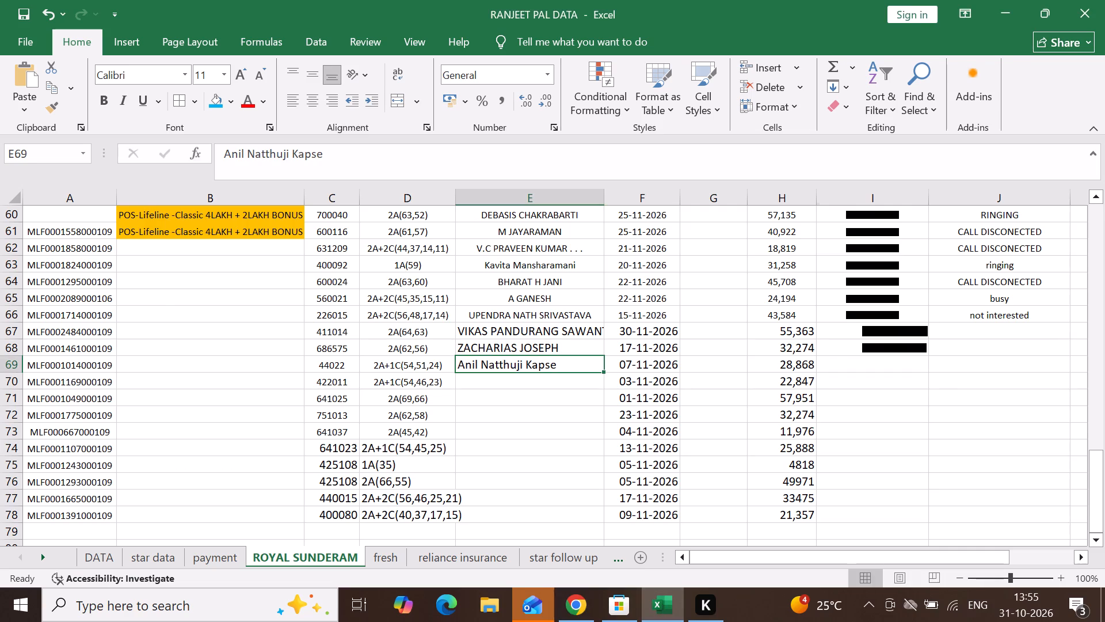
key("ctrl+v")
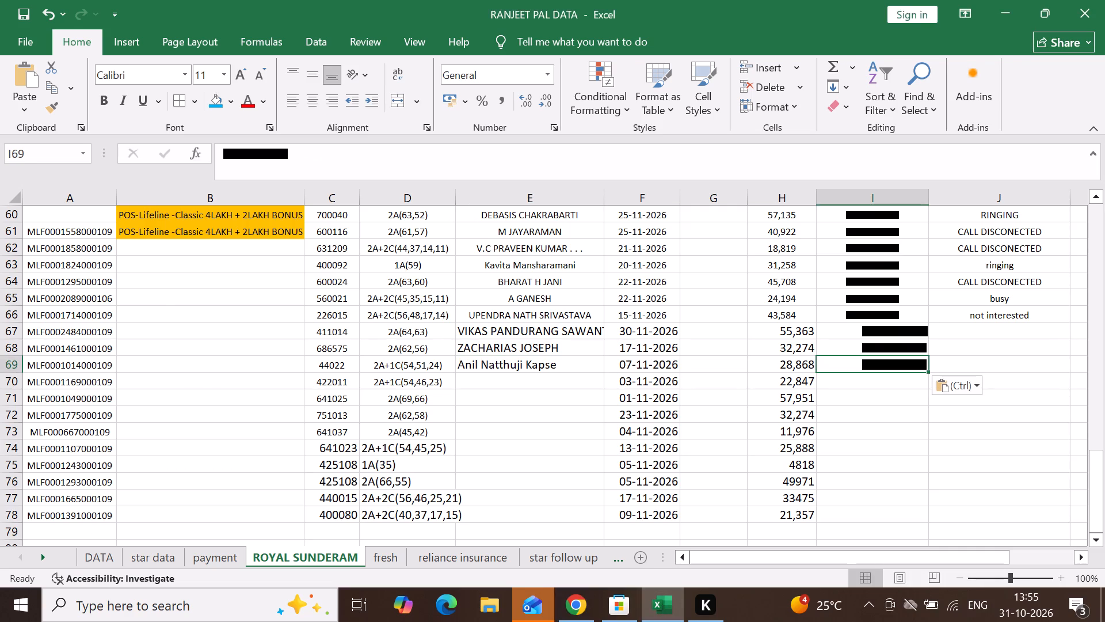
Copy the policy number from cell A70 of the ROYAL SUNDERAM sheet.
left_click(77, 378)
key("ctrl+c")
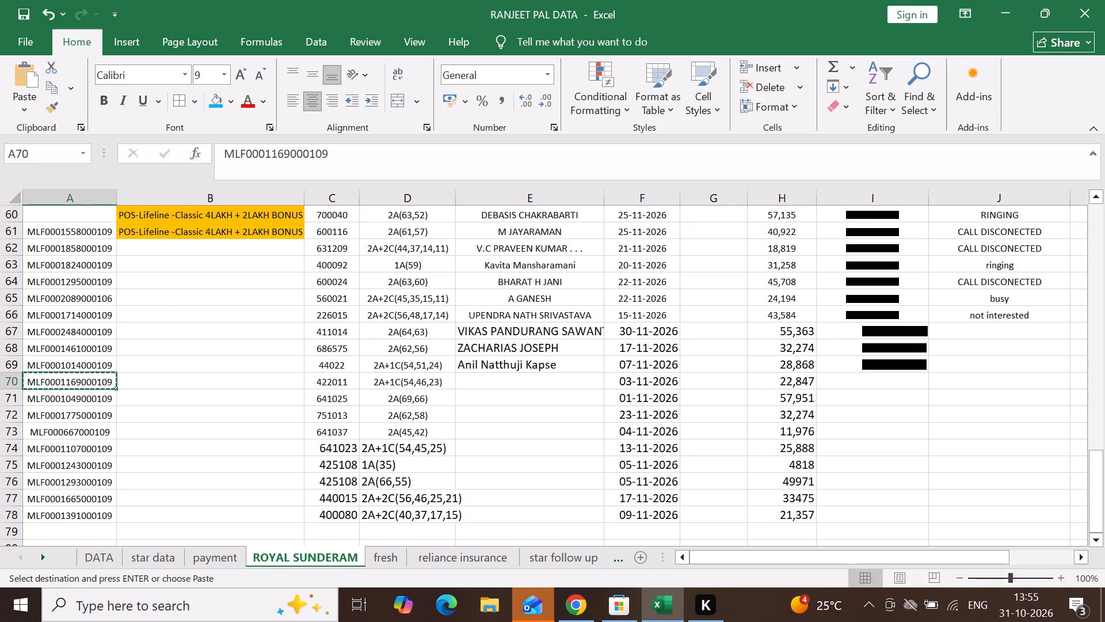
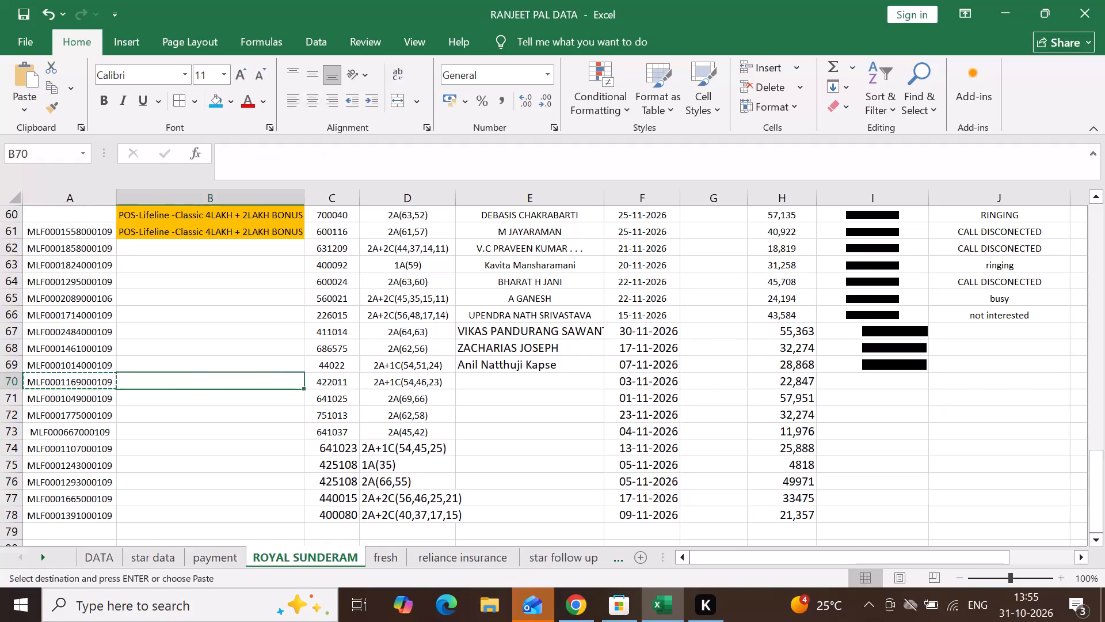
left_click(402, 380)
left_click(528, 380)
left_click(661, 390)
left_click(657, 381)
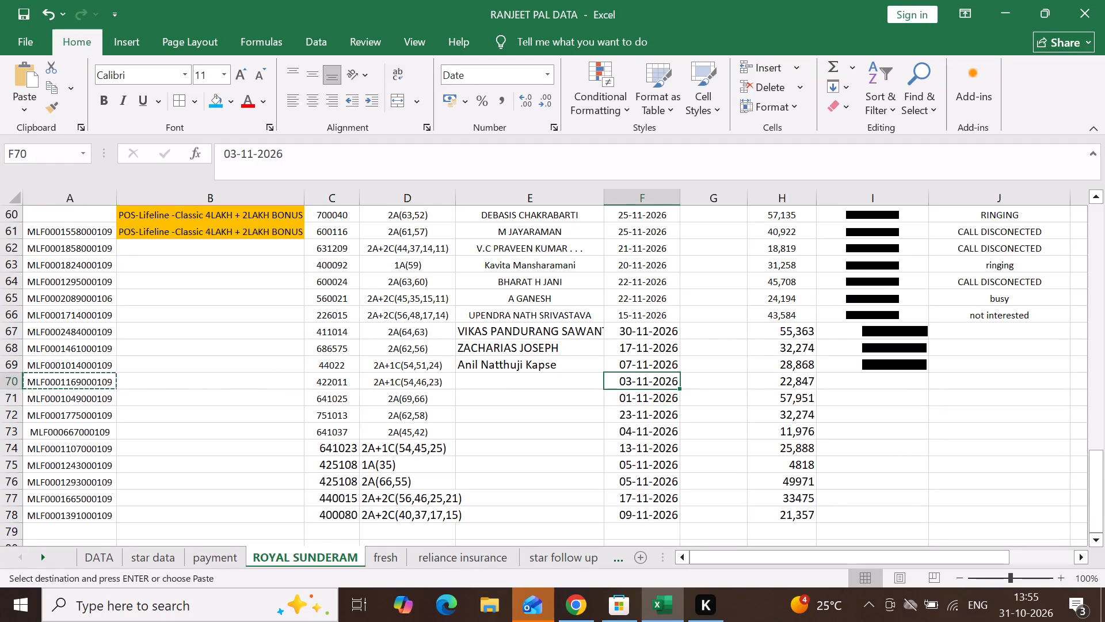
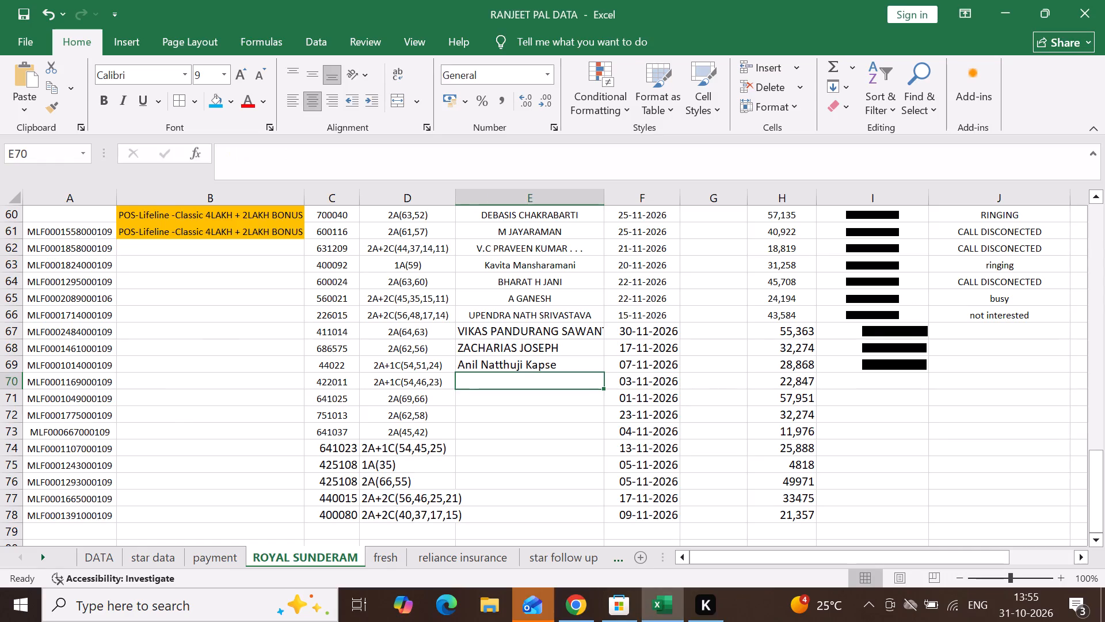
Paste the copied policyholder name into cell E70 of the ROYAL SUNDERAM sheet.
key("ctrl+v")
Copy the policyholder's mobile number from the policy schedule on page 4 of the Royal Sundaram PDF in Chrome into Excel cell I70.
left_click(586, 603)
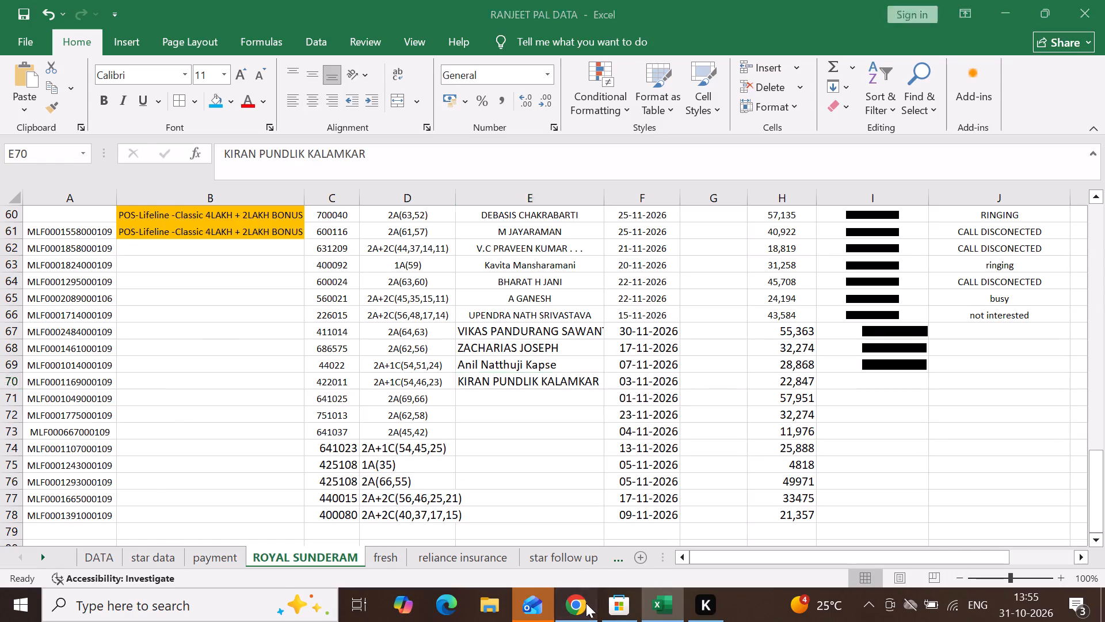
scroll(580, 462, "down", 14)
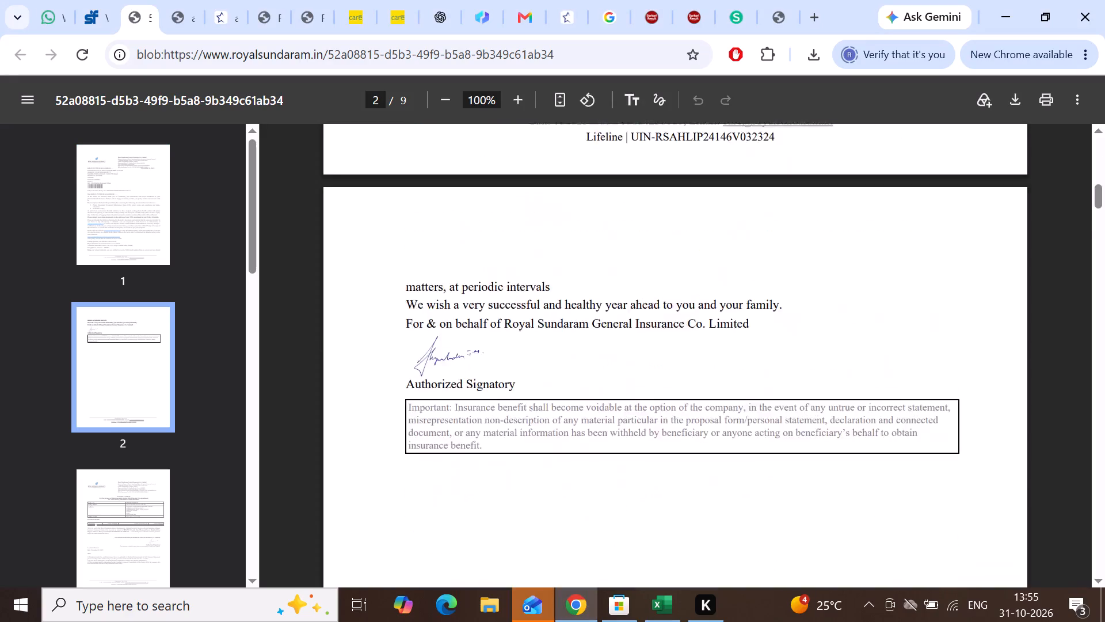
scroll(604, 443, "down", 20)
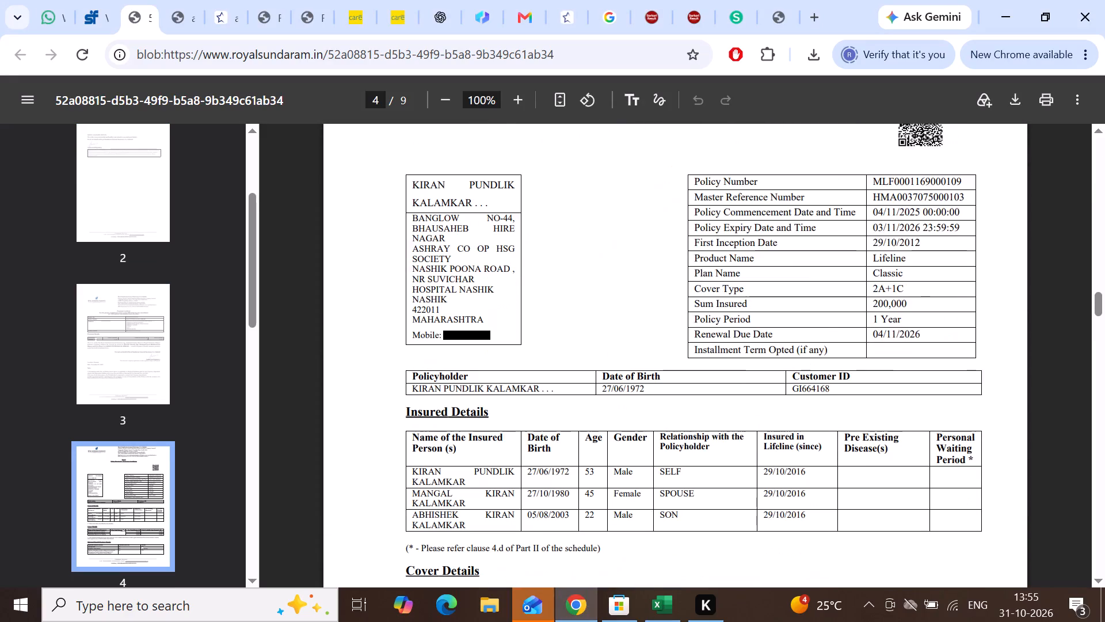
left_click_drag(445, 333, 496, 337)
key("ctrl+c")
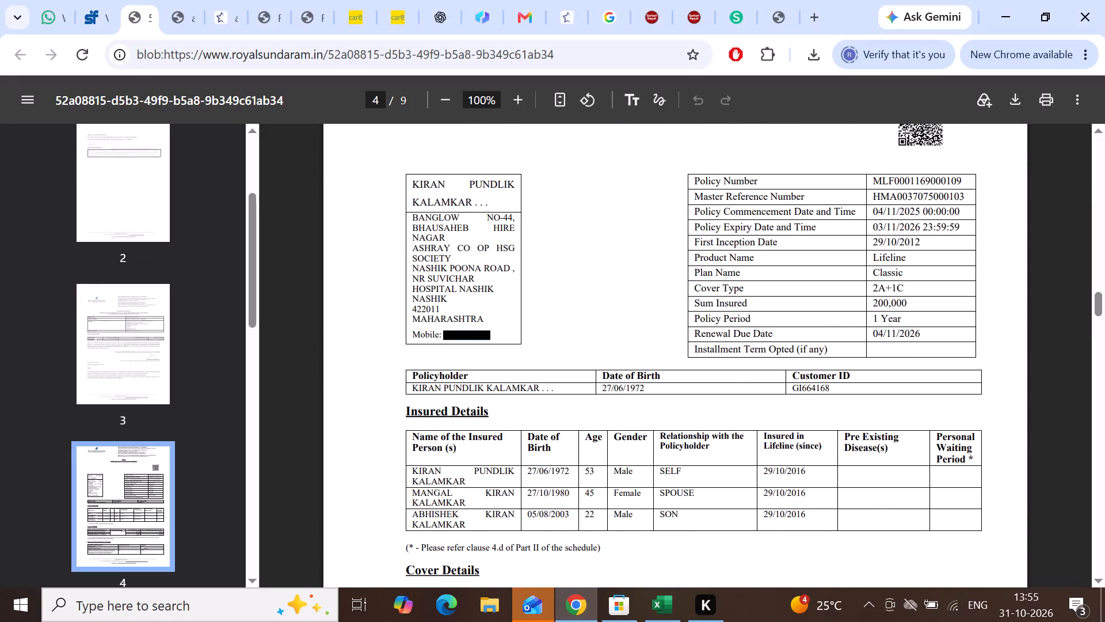
left_click(657, 604)
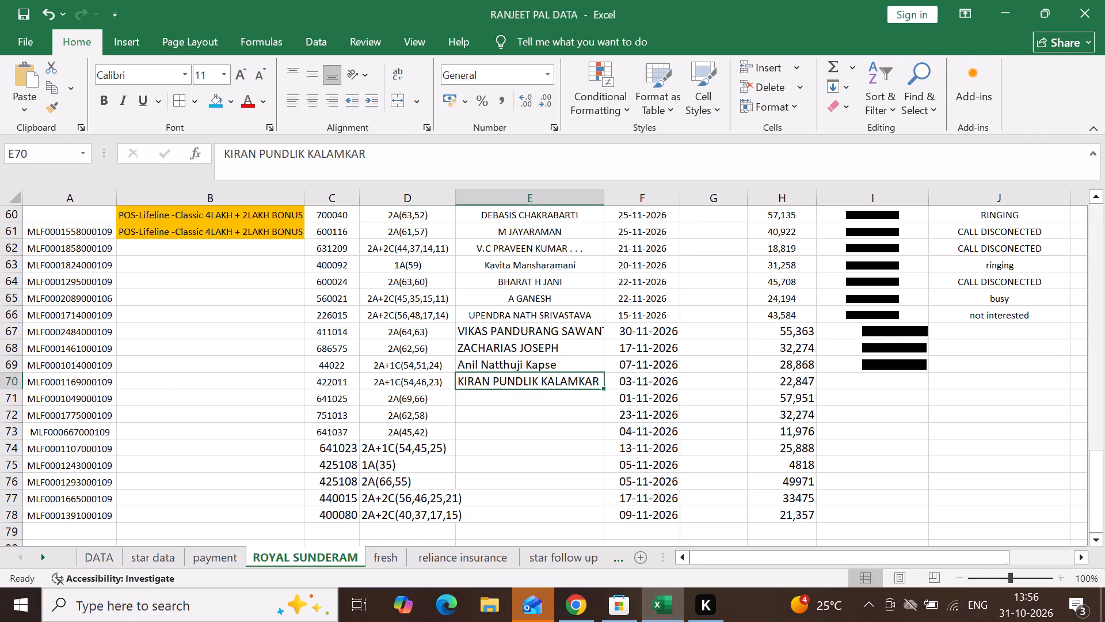
left_click(881, 385)
key("ctrl+v")
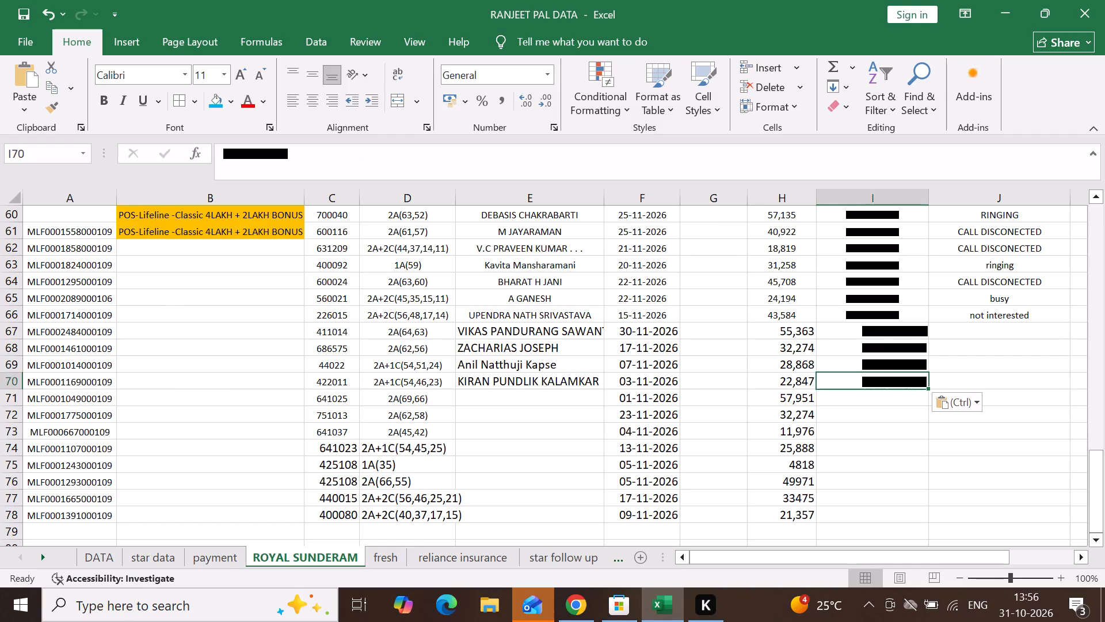
Copy the policy number from cell A71 for looking up the next policy with missing details.
left_click(101, 395)
key("ctrl+c")
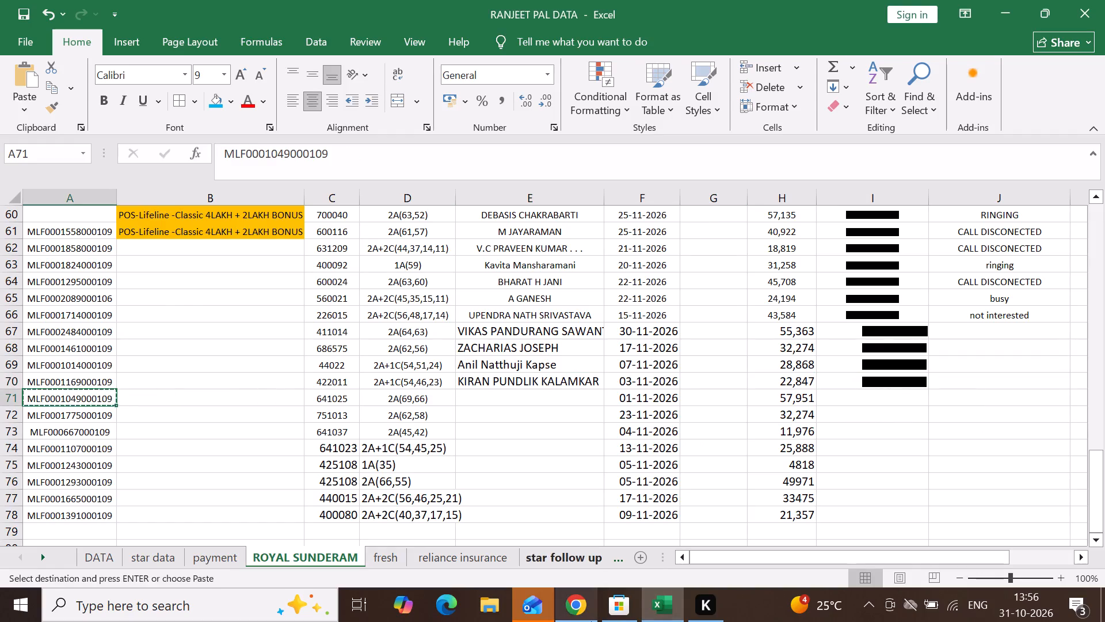
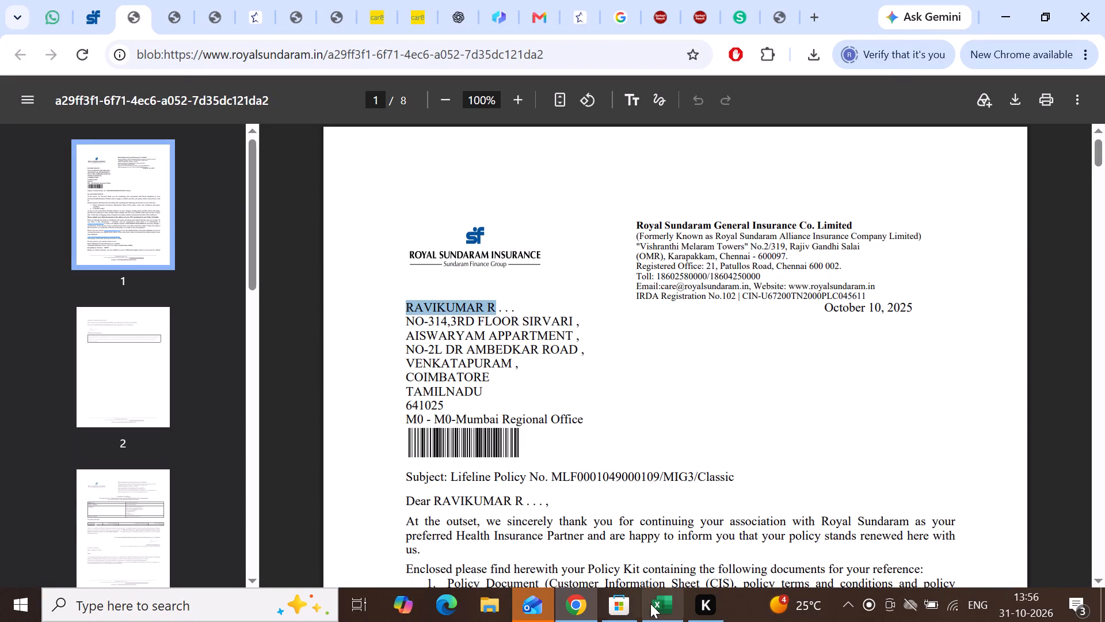
Switch to Excel and paste the copied policyholder name into cell E71 of the ROYAL SUNDERAM sheet.
left_click(657, 604)
left_click(479, 389)
left_click(477, 404)
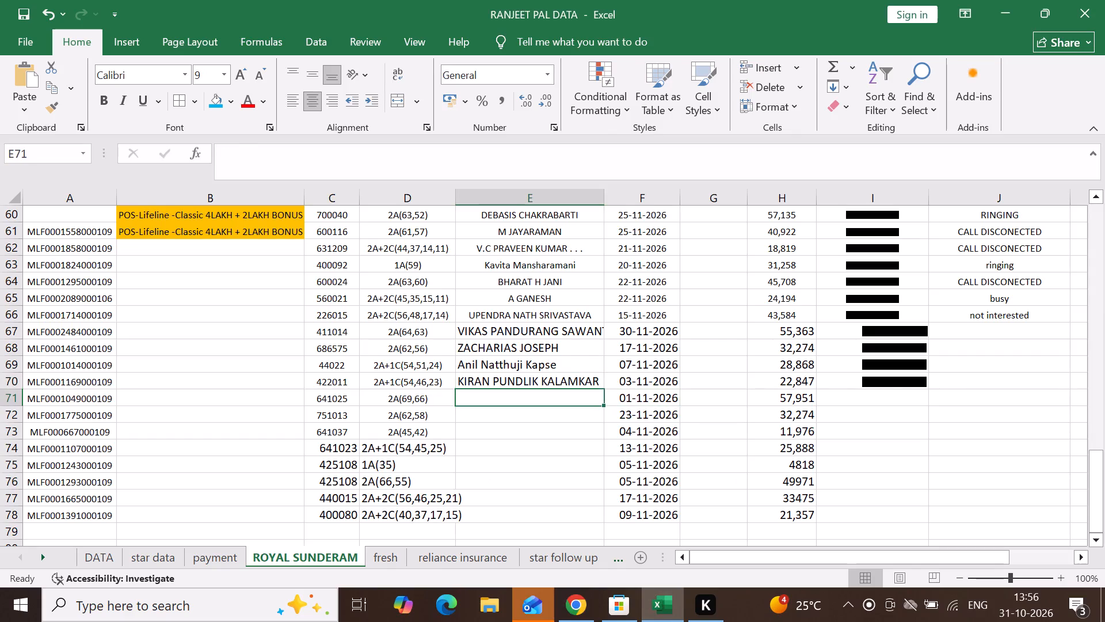
key("ctrl+v")
Copy the policyholder's mobile number from the insurance certificate on page 4 of the Royal Sundaram PDF in Chrome into Excel cell I71.
left_click(565, 601)
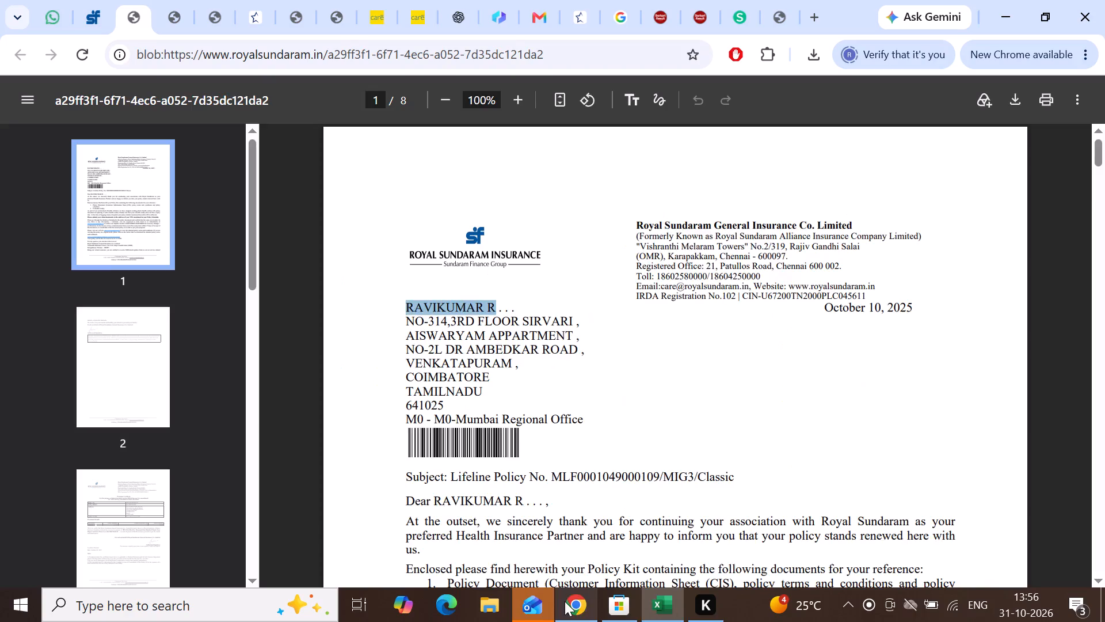
scroll(601, 437, "down", 20)
scroll(601, 437, "down", 16)
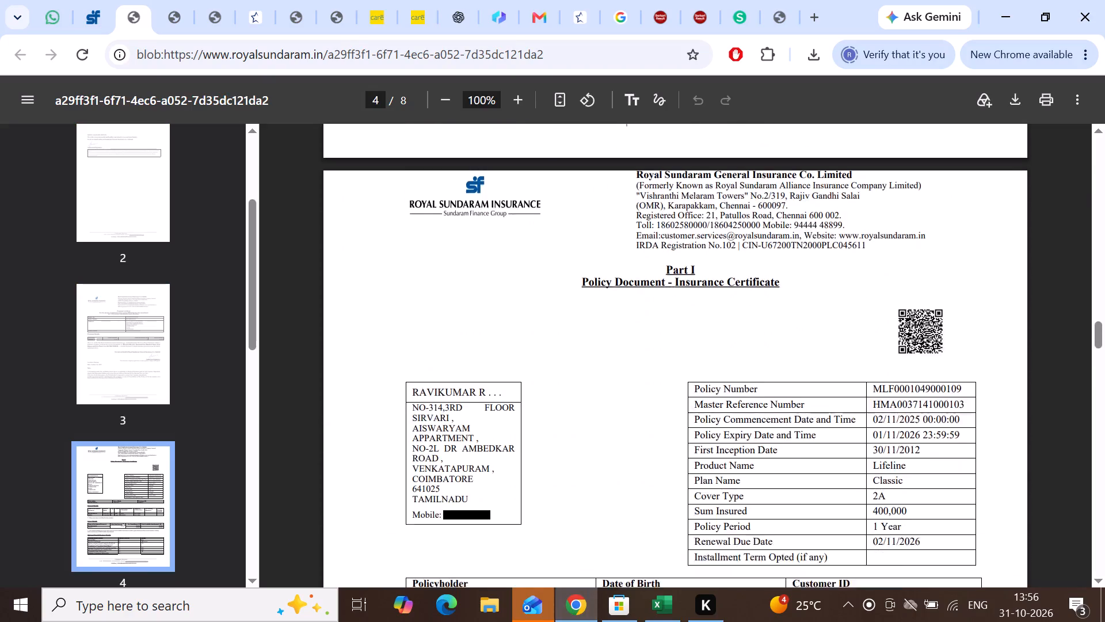
scroll(506, 246, "up", 2)
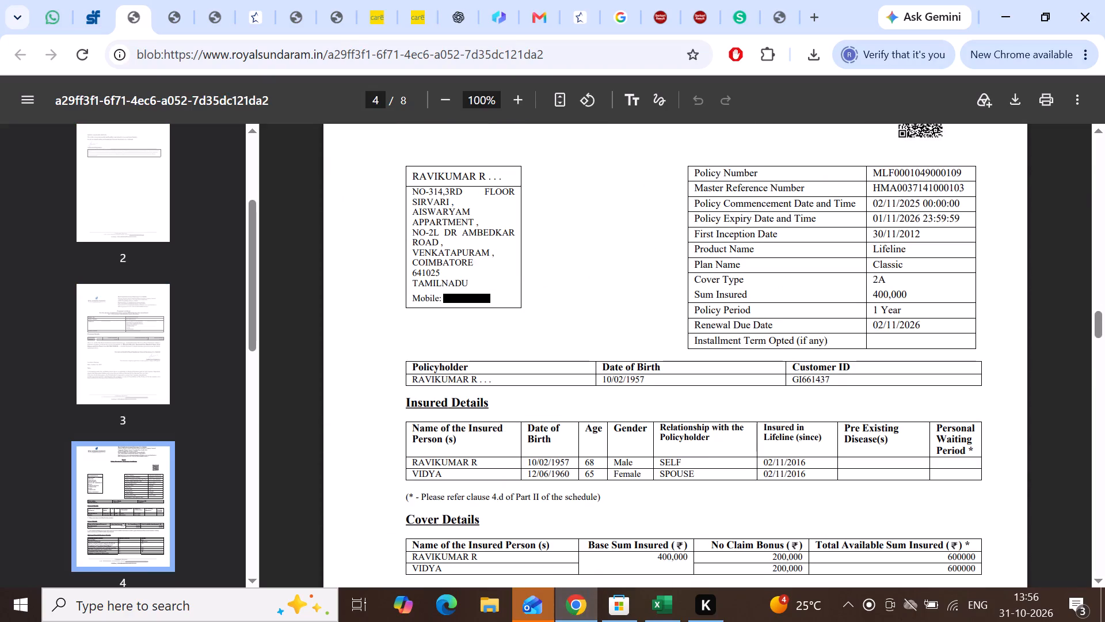
left_click_drag(444, 305, 493, 305)
key("ctrl+c")
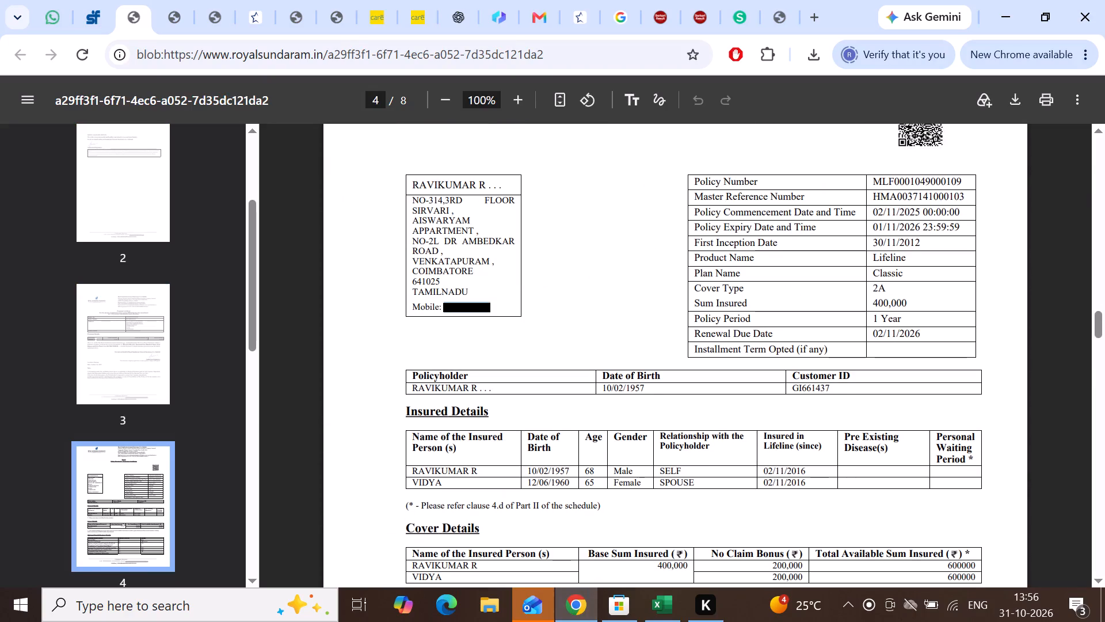
left_click(660, 604)
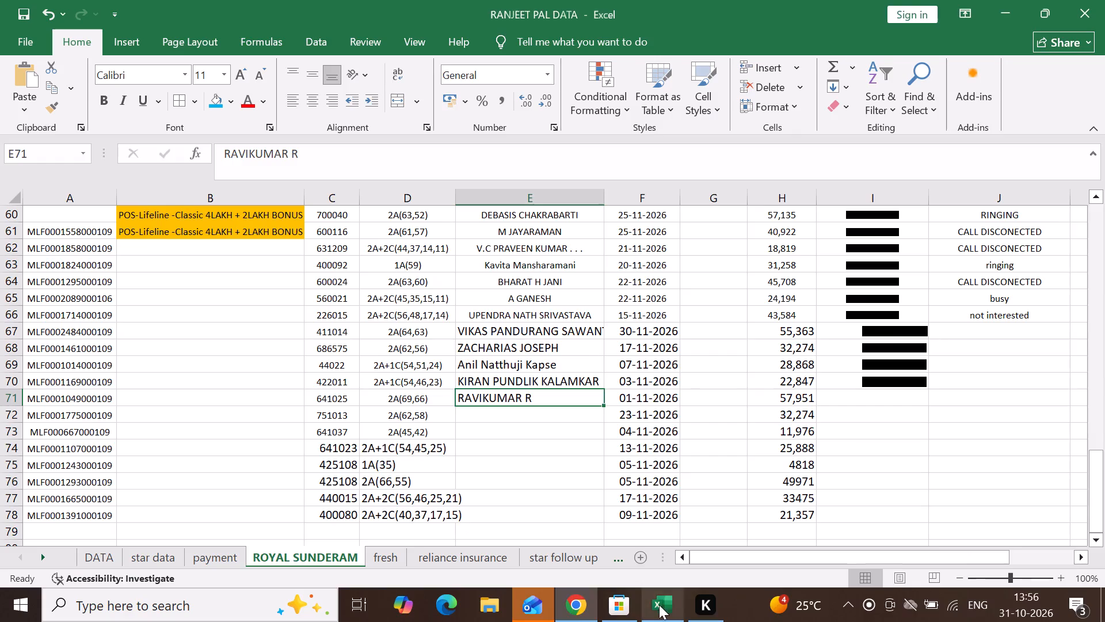
left_click(877, 400)
key("ctrl+v")
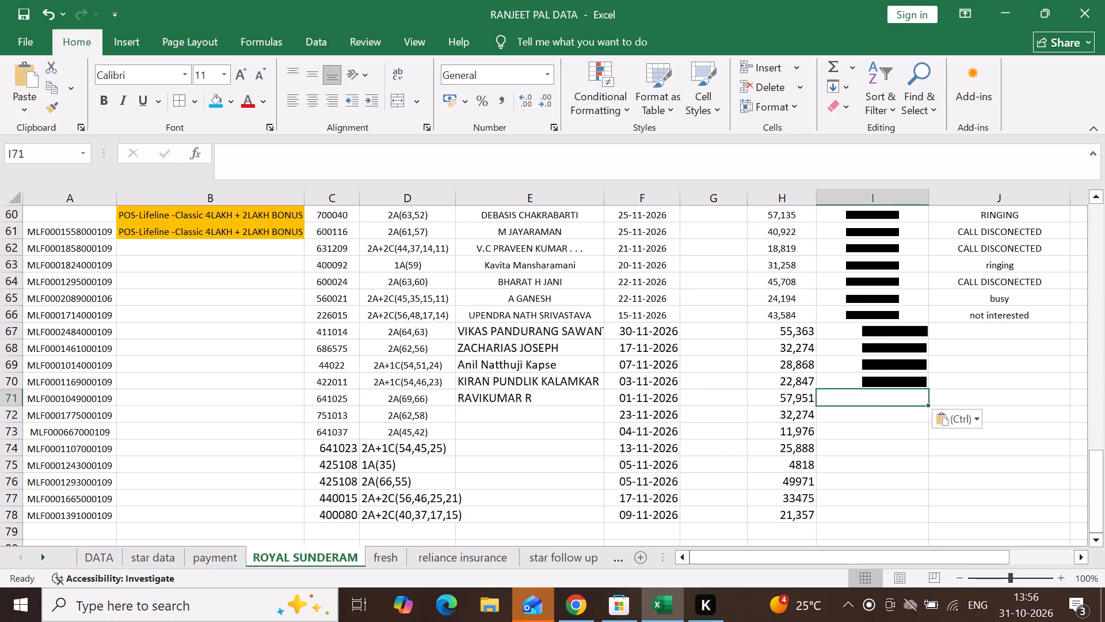
Copy the policy number from cell A72 for looking up the next policy with missing details.
left_click(82, 411)
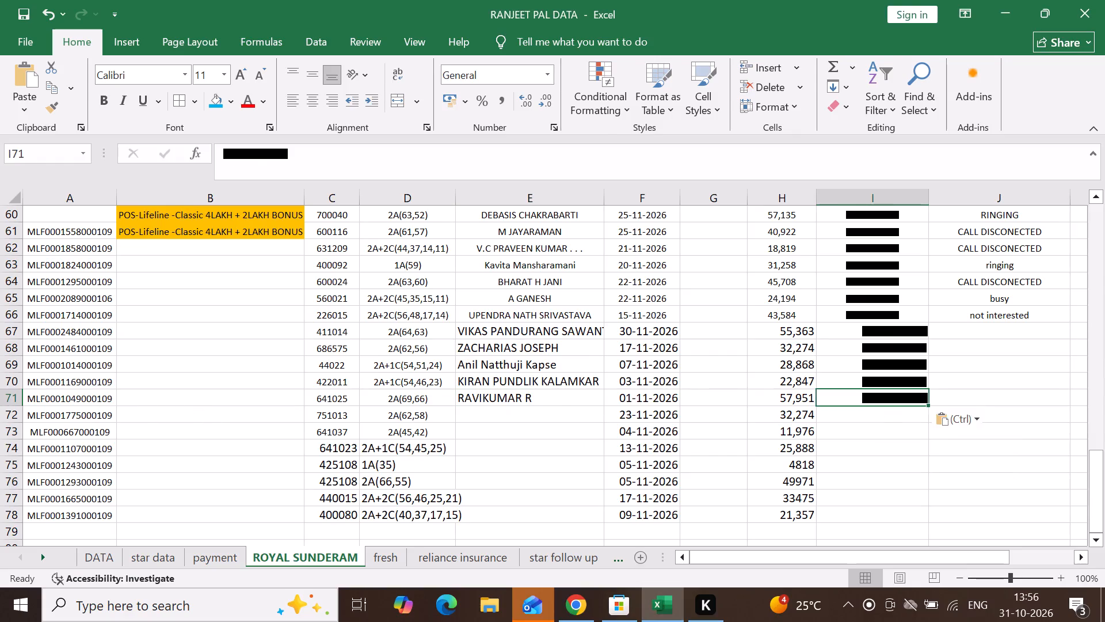
left_click(82, 412)
key("ctrl+c")
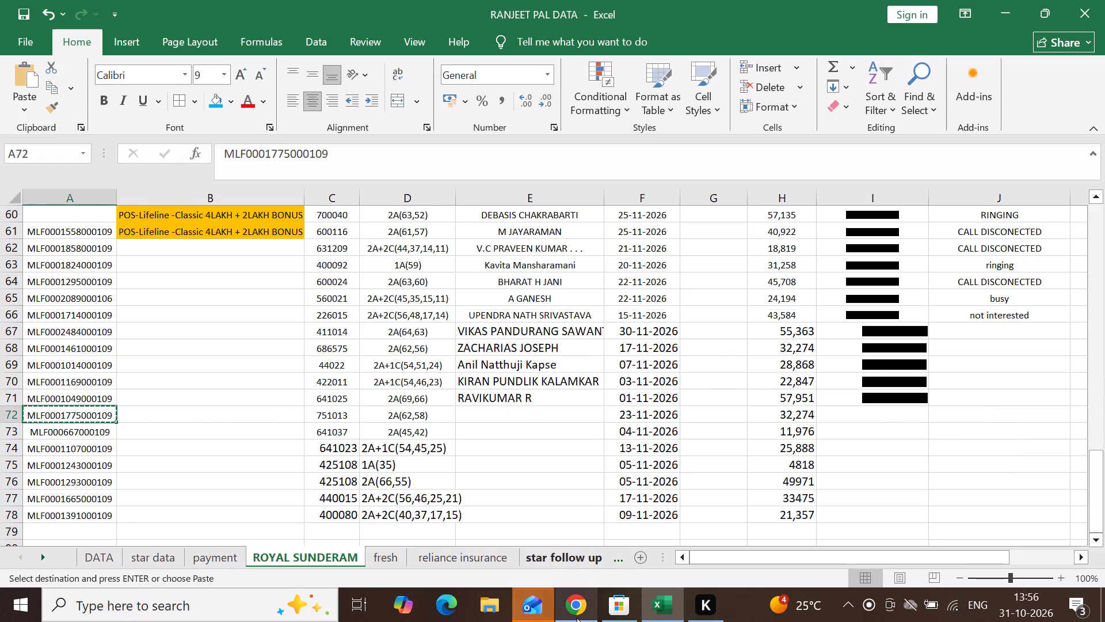
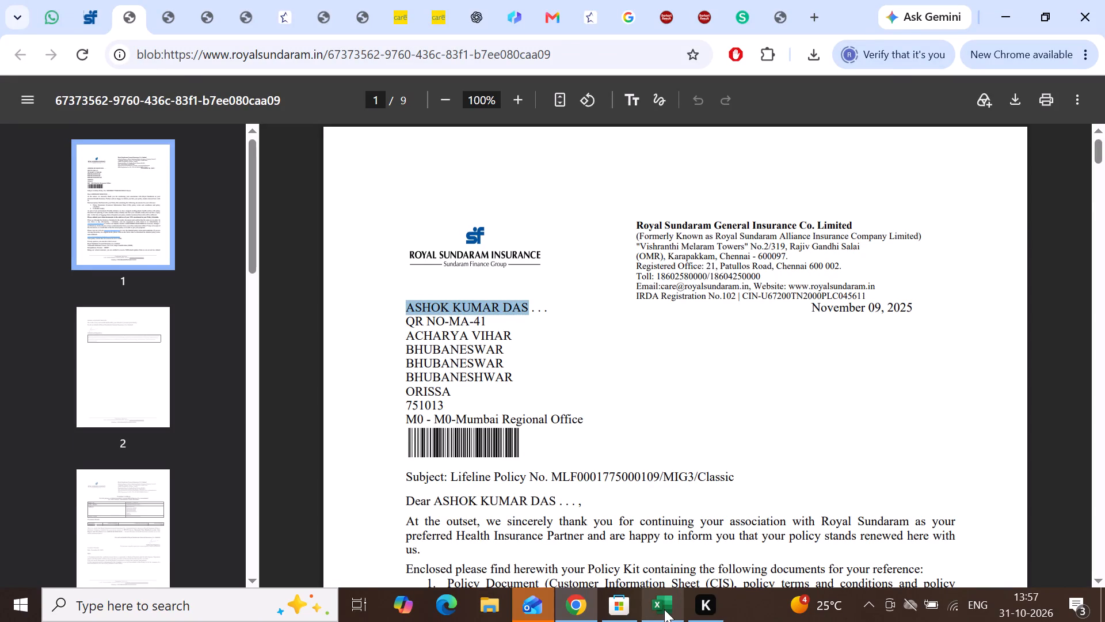
Switch to Excel and paste the copied policyholder name into cell E72 of the ROYAL SUNDERAM sheet.
left_click(664, 609)
left_click(476, 416)
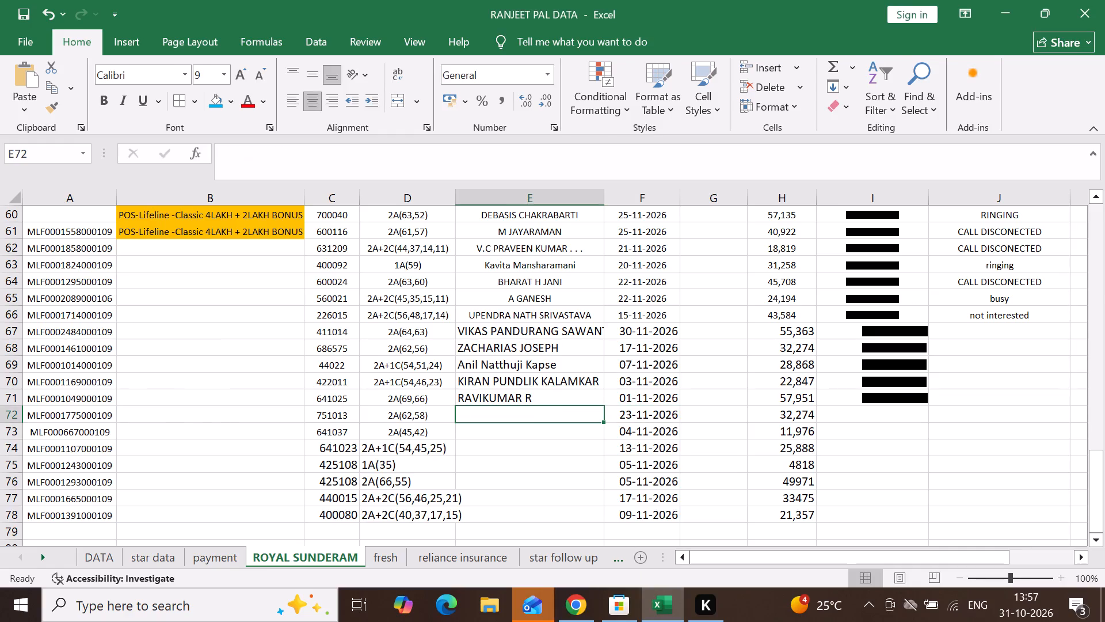
key("ctrl+v")
Copy the policyholder's mobile number from the insurance certificate on page 4 of the Royal Sundaram PDF in Chrome into Excel cell I72.
left_click(567, 597)
scroll(591, 464, "down", 2)
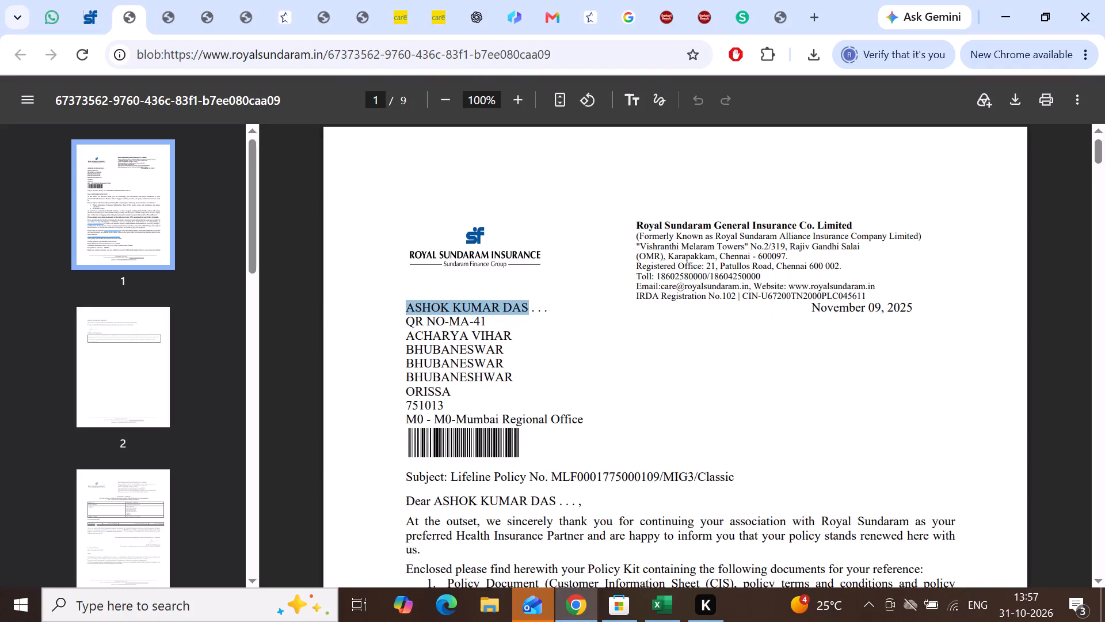
scroll(591, 464, "down", 20)
scroll(591, 464, "down", 6)
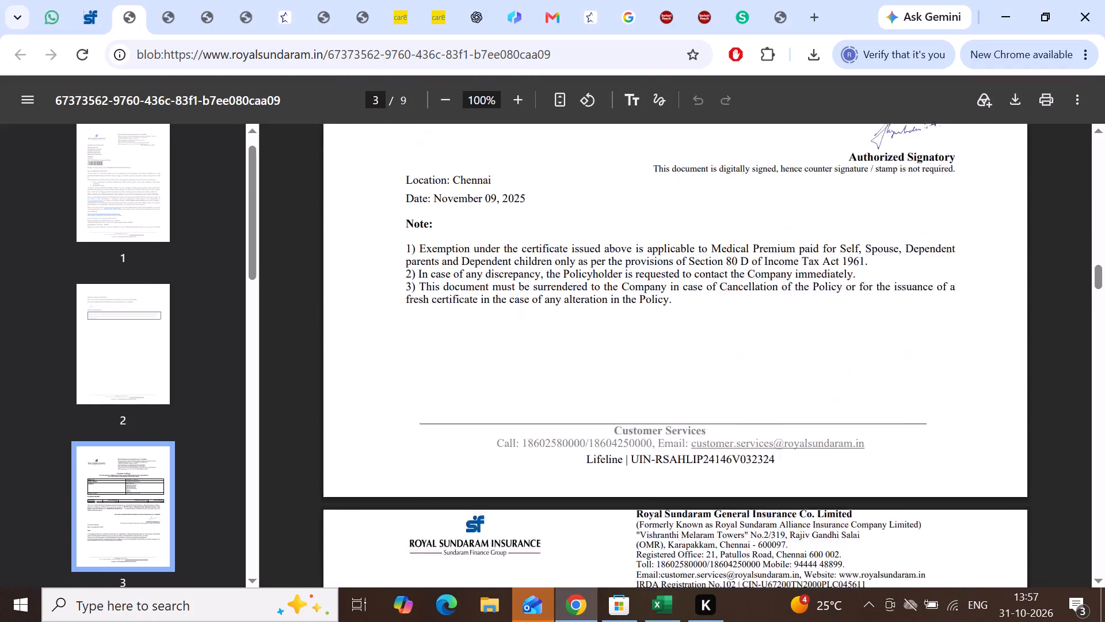
scroll(590, 471, "down", 5)
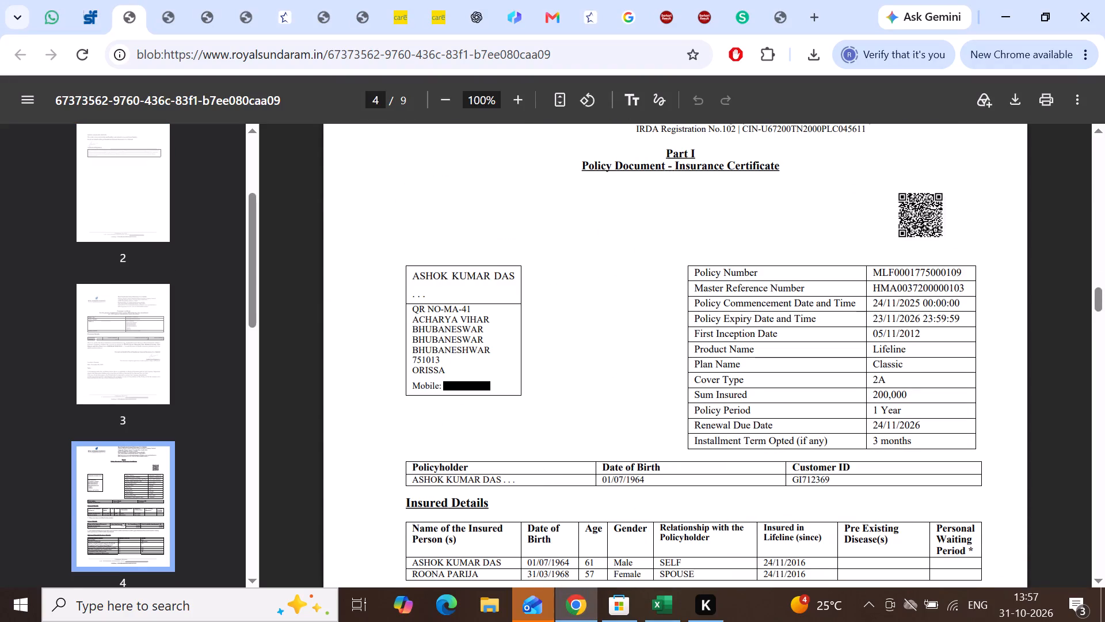
left_click_drag(443, 380, 509, 379)
key("ctrl+c")
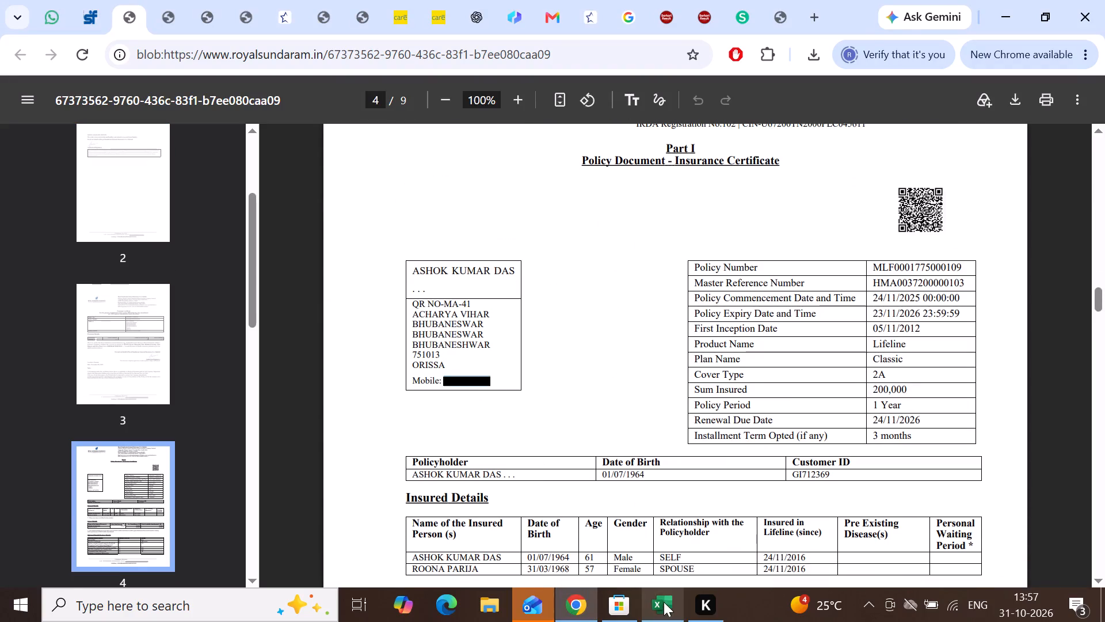
left_click(664, 602)
left_click(859, 412)
key("ctrl+v")
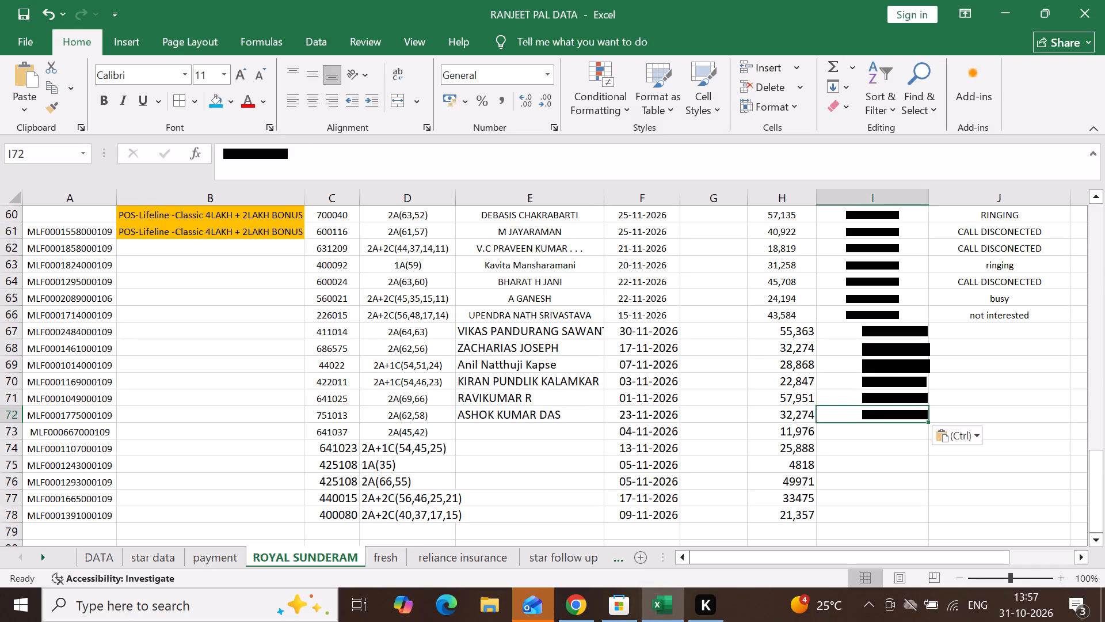
Select the policy number in cell A73 as the next policy with missing details.
left_click(93, 429)
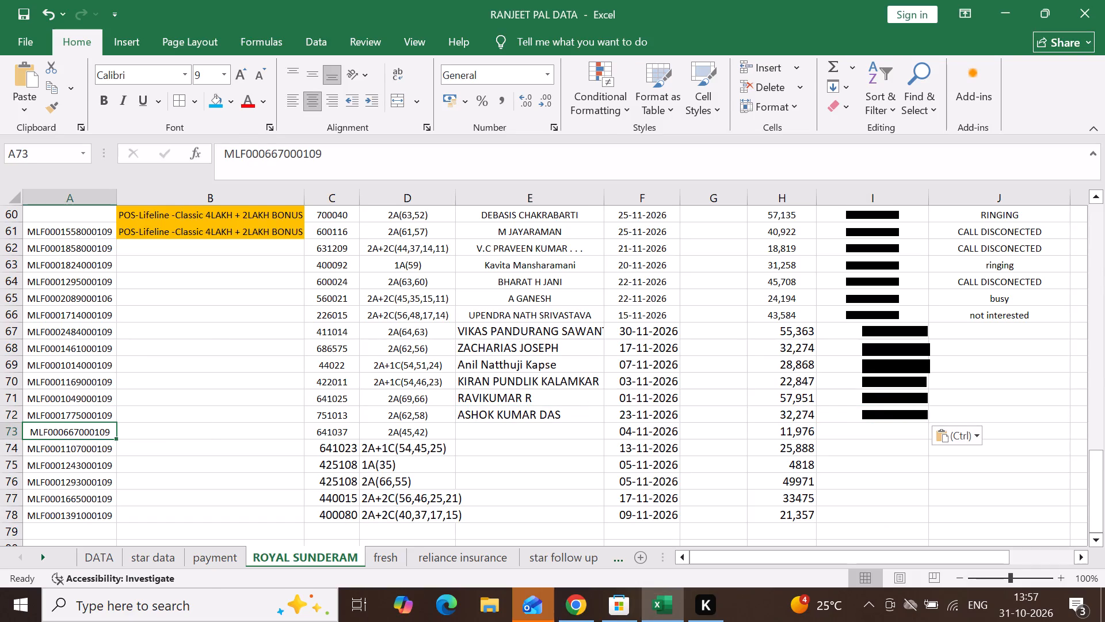
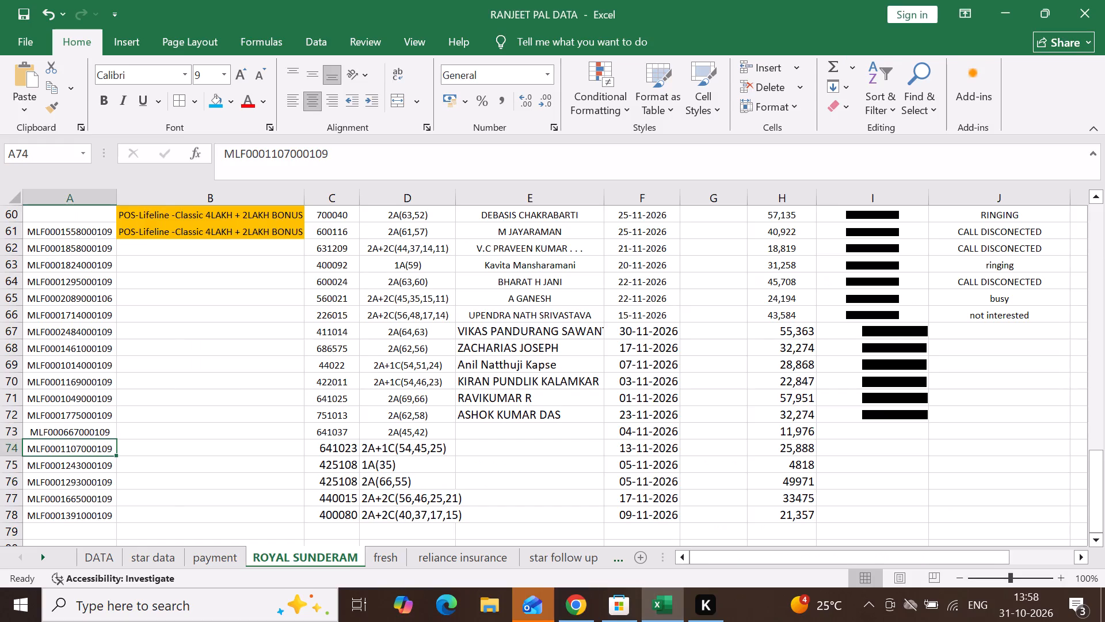
Paste the copied policyholder name into cell E74 of the ROYAL SUNDERAM sheet.
left_click(475, 450)
key("ctrl+v")
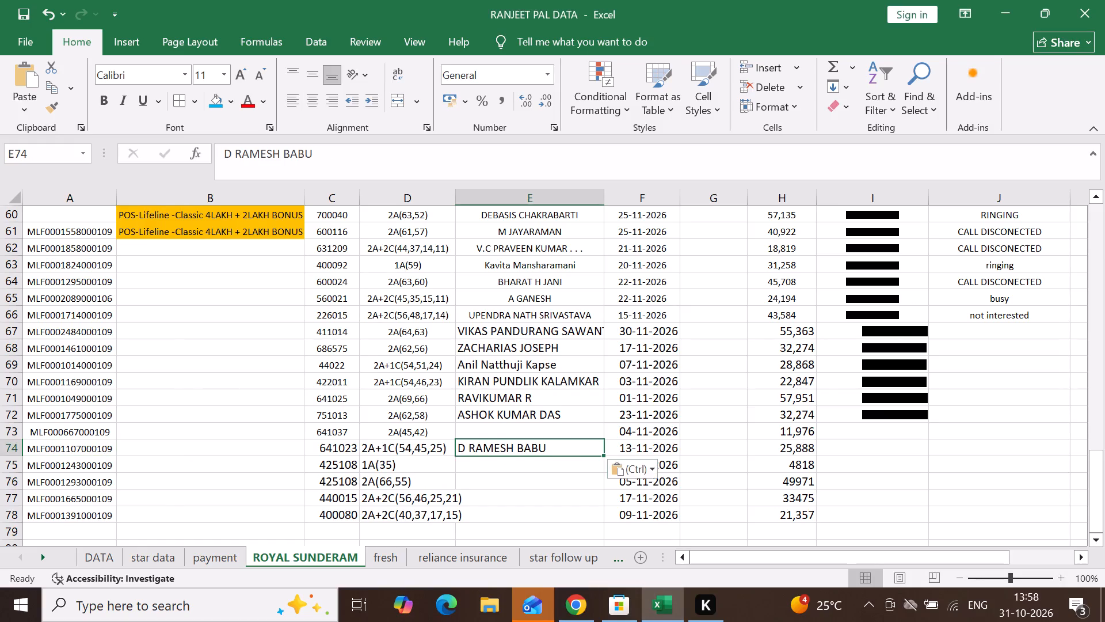
Copy the policyholder's mobile number from the insurance certificate on page 4 of the Royal Sundaram PDF in Chrome into Excel cell I74.
left_click(565, 606)
scroll(672, 438, "down", 17)
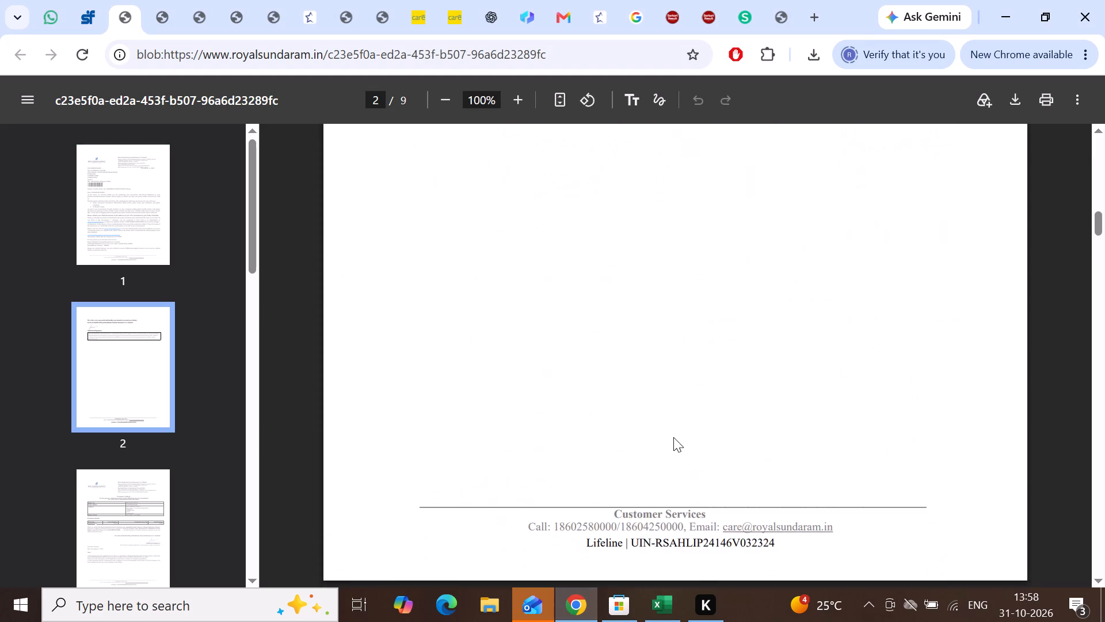
scroll(673, 437, "down", 19)
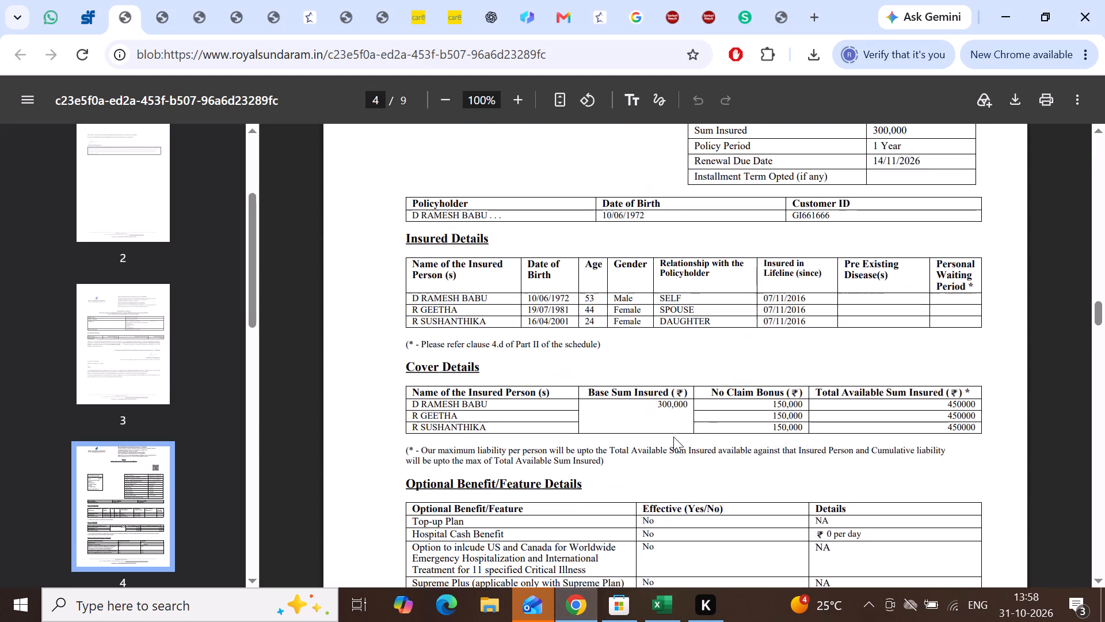
scroll(564, 316, "up", 3)
left_click_drag(444, 371, 499, 370)
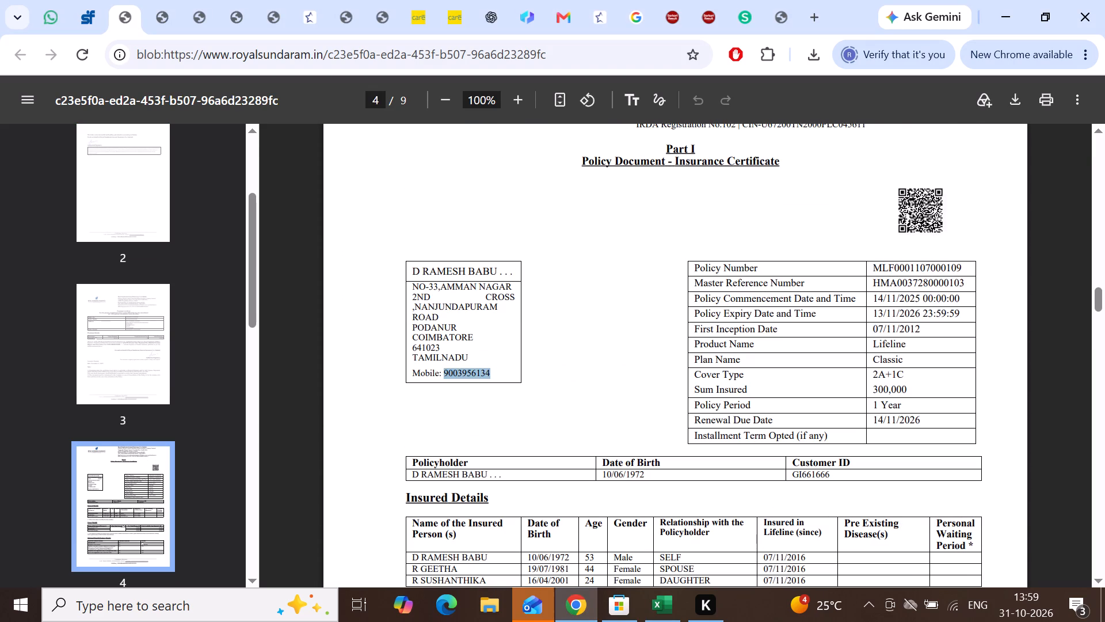
left_click_drag(499, 370, 506, 371)
key("ctrl+c")
left_click(674, 607)
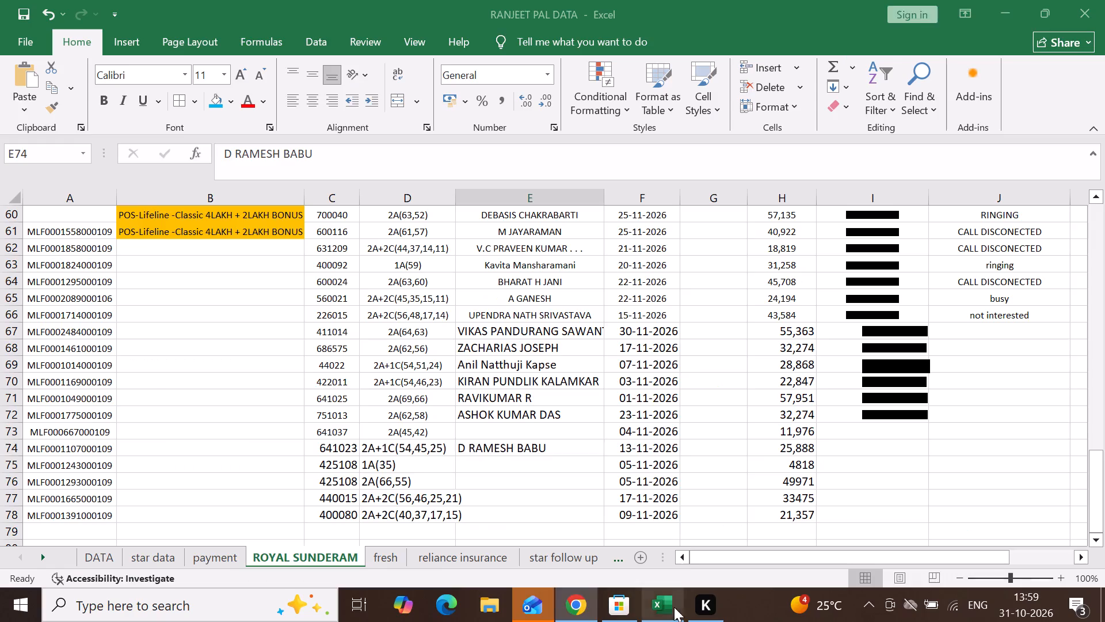
left_click(865, 450)
key("ctrl+v")
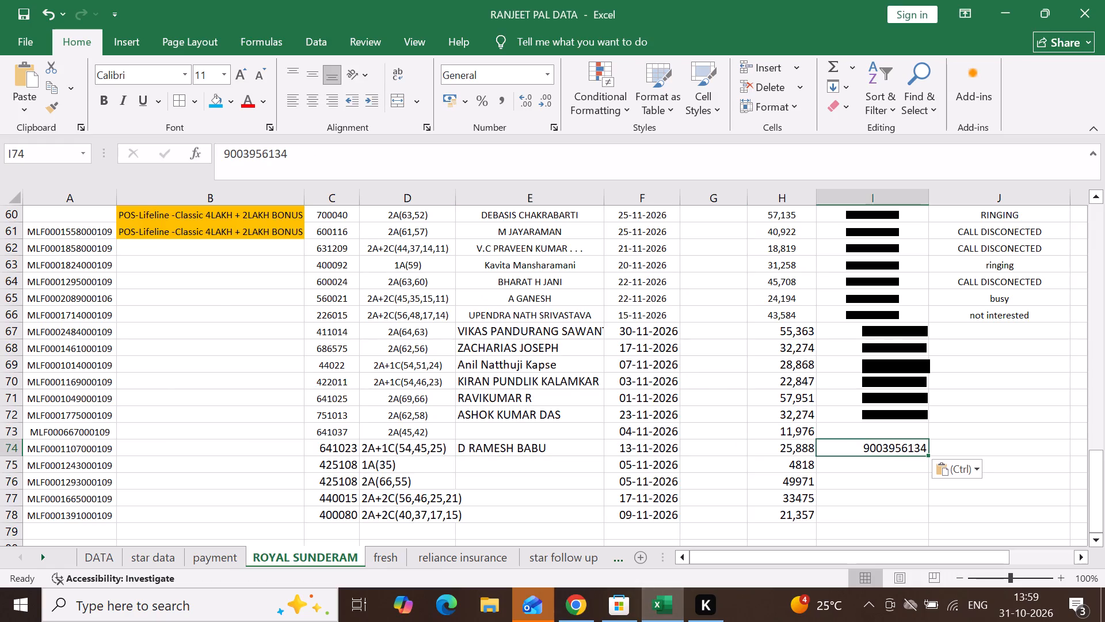
Copy the policy number in cell A73, whose policyholder name and mobile number are still missing.
left_click(475, 464)
left_click(409, 465)
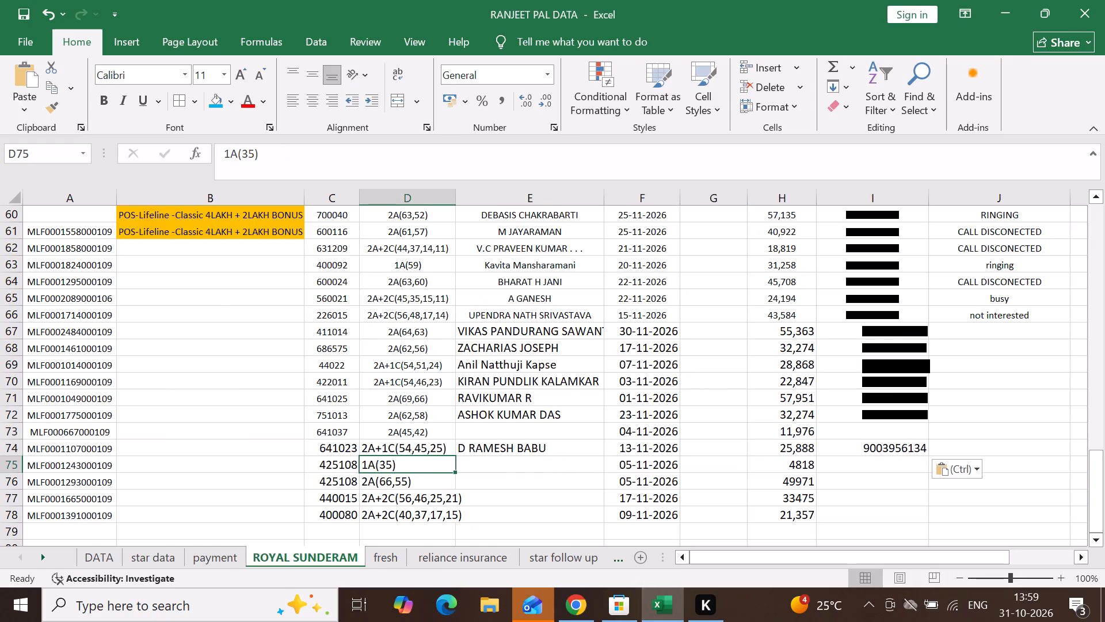
left_click(74, 427)
key("ctrl+c")
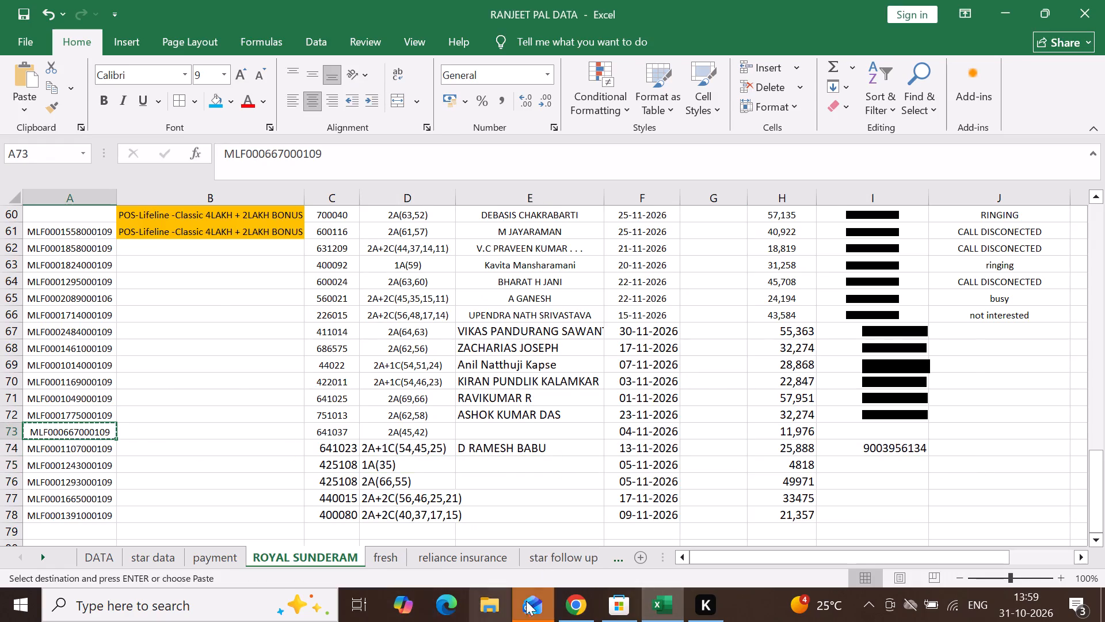
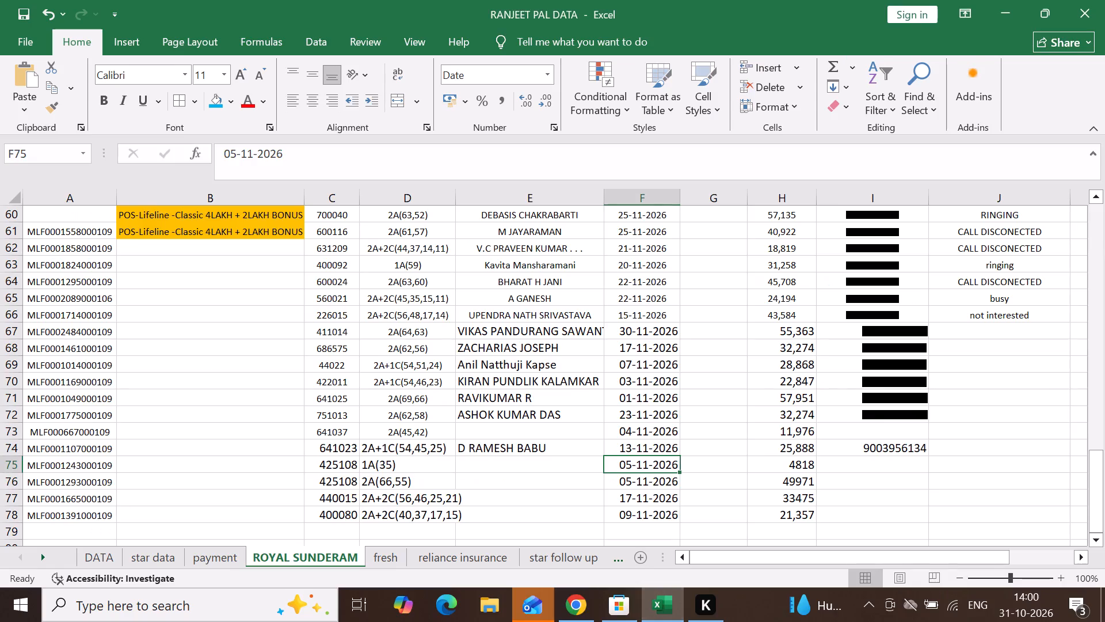
Paste the copied policyholder name into cell E75 of the ROYAL SUNDERAM sheet.
left_click(483, 459)
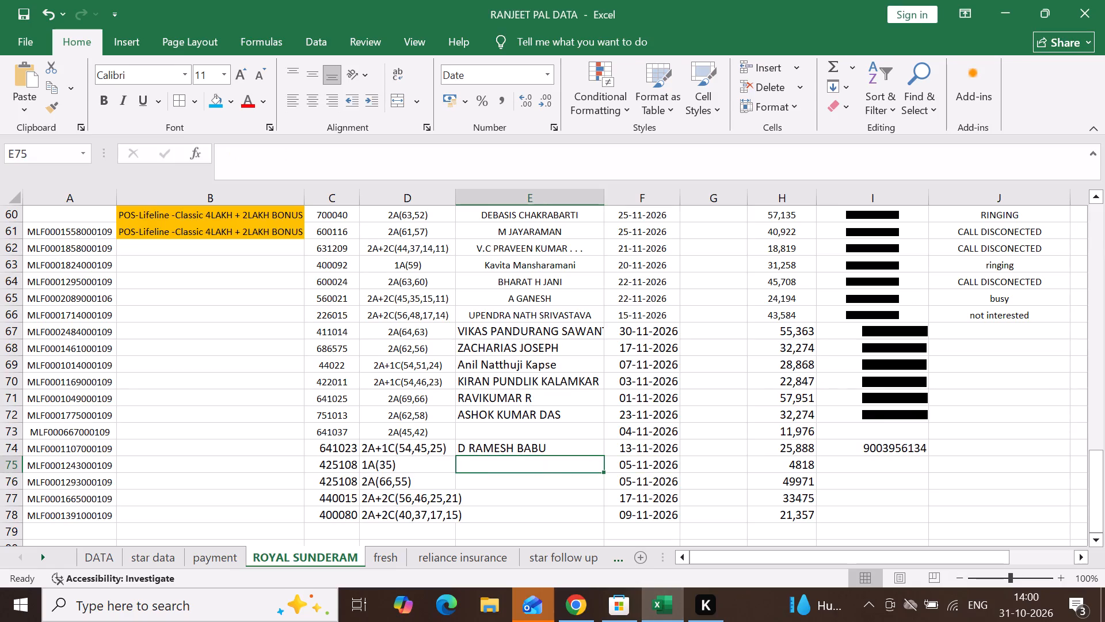
key("ctrl+v")
left_click(638, 463)
left_click(689, 463)
left_click(775, 465)
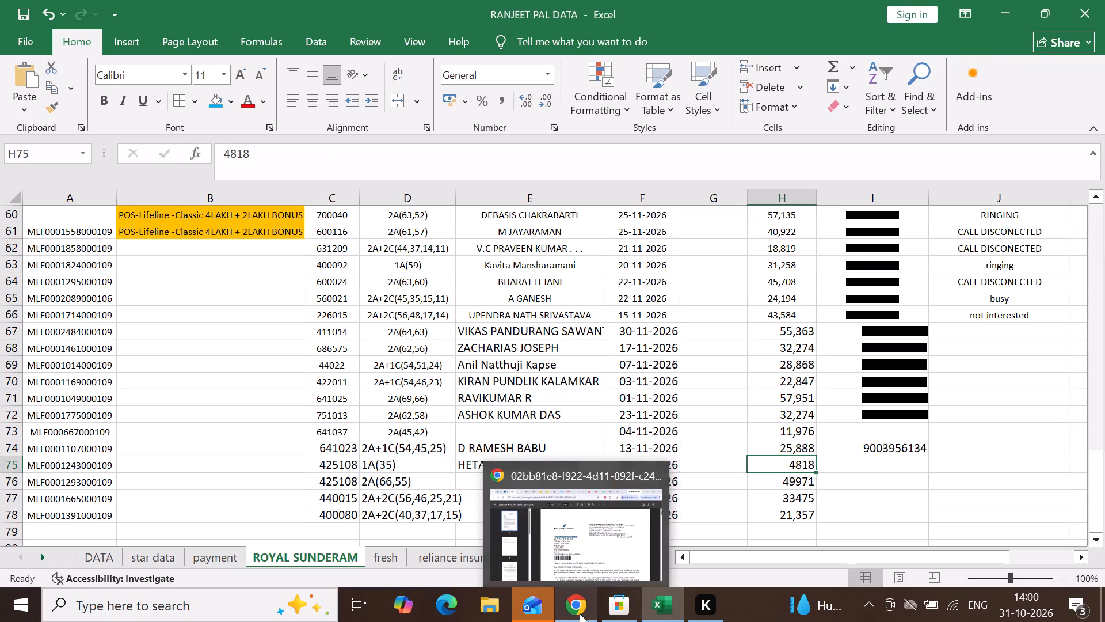
Copy the policyholder's mobile number from page 4 of the Royal Sundaram PDF in Chrome into Excel cell I75.
left_click(580, 567)
scroll(562, 390, "down", 20)
scroll(562, 390, "down", 7)
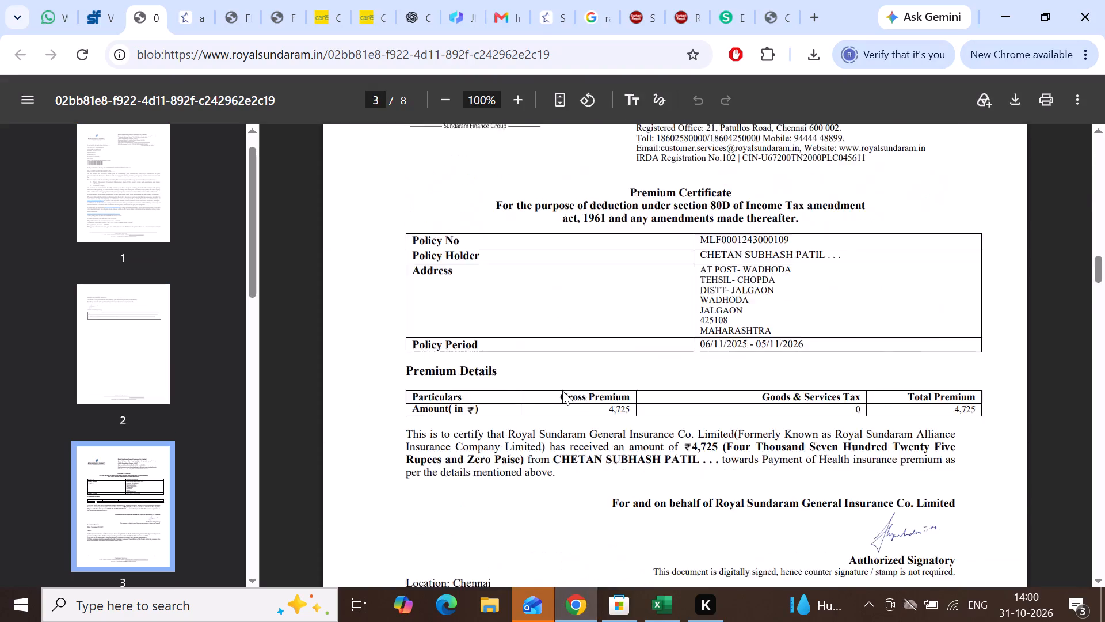
scroll(562, 390, "down", 1)
scroll(510, 539, "down", 4)
scroll(522, 489, "down", 2)
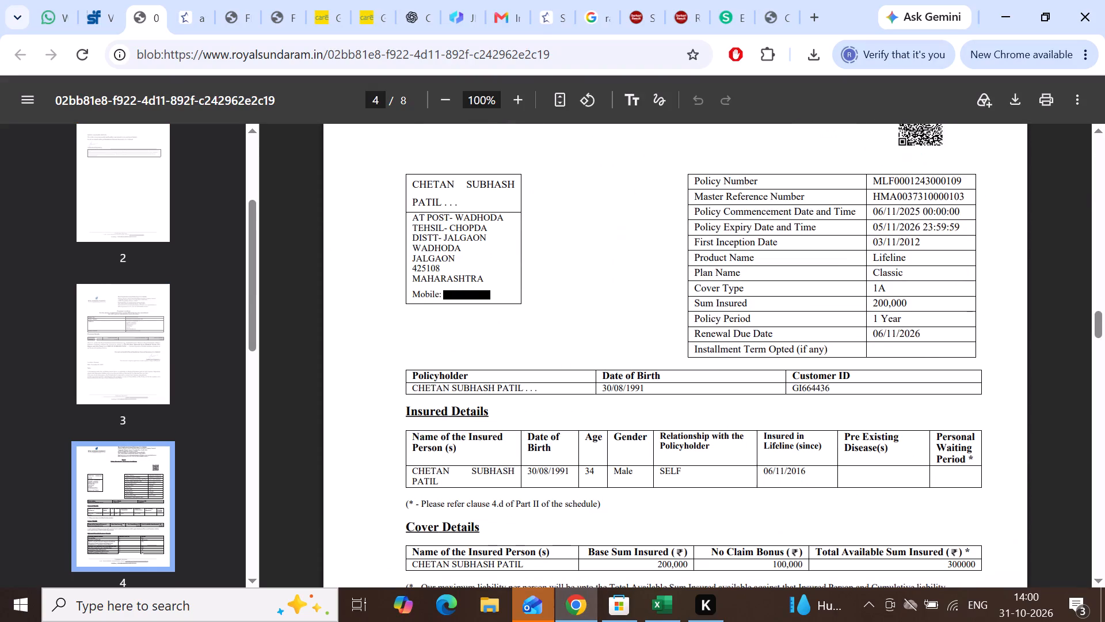
left_click_drag(443, 294, 511, 294)
key("ctrl+c")
left_click(668, 602)
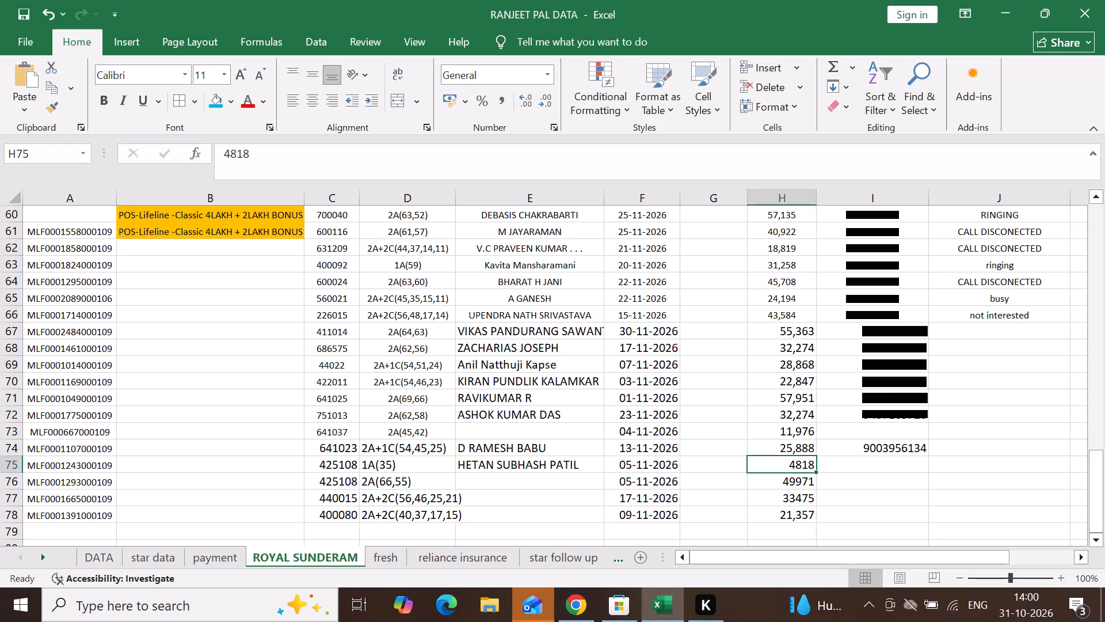
left_click(882, 465)
key("ctrl+v")
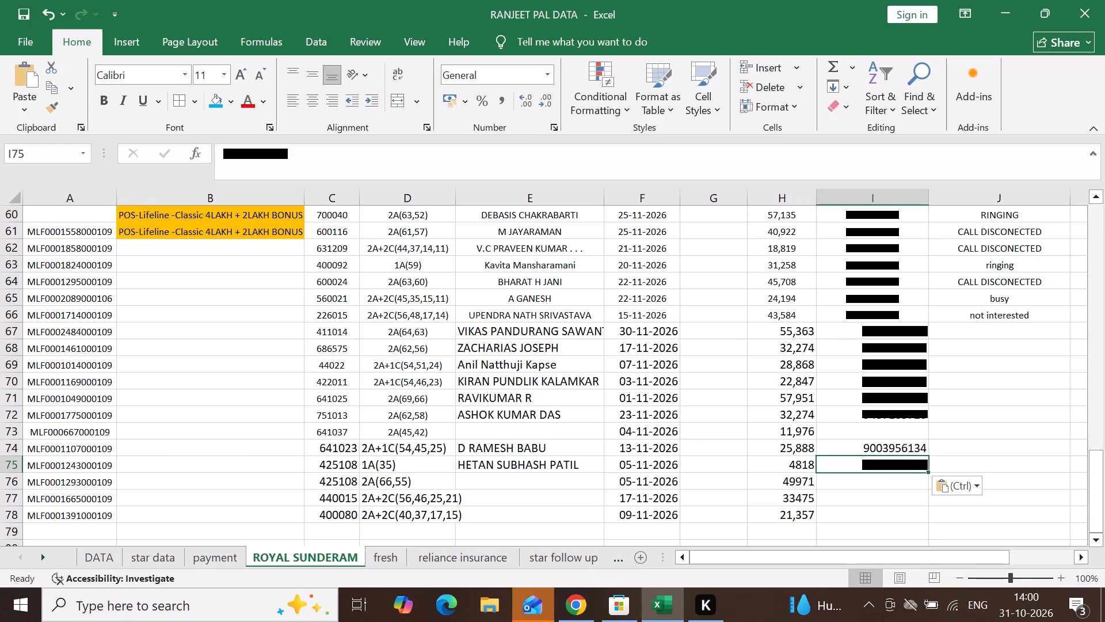
left_click(247, 464)
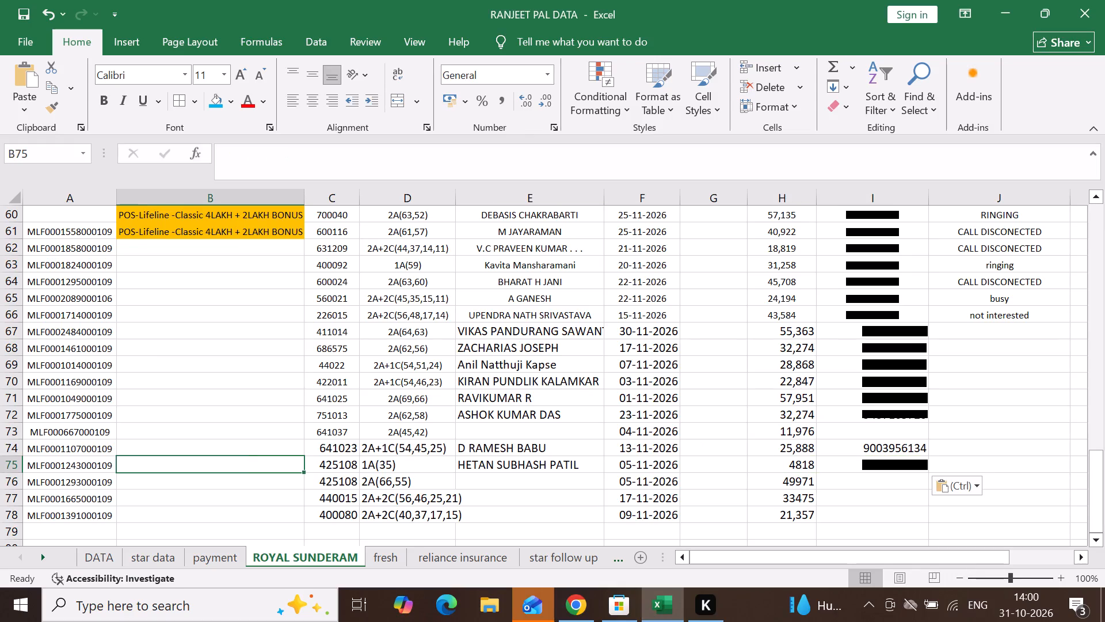
key("ctrl+s")
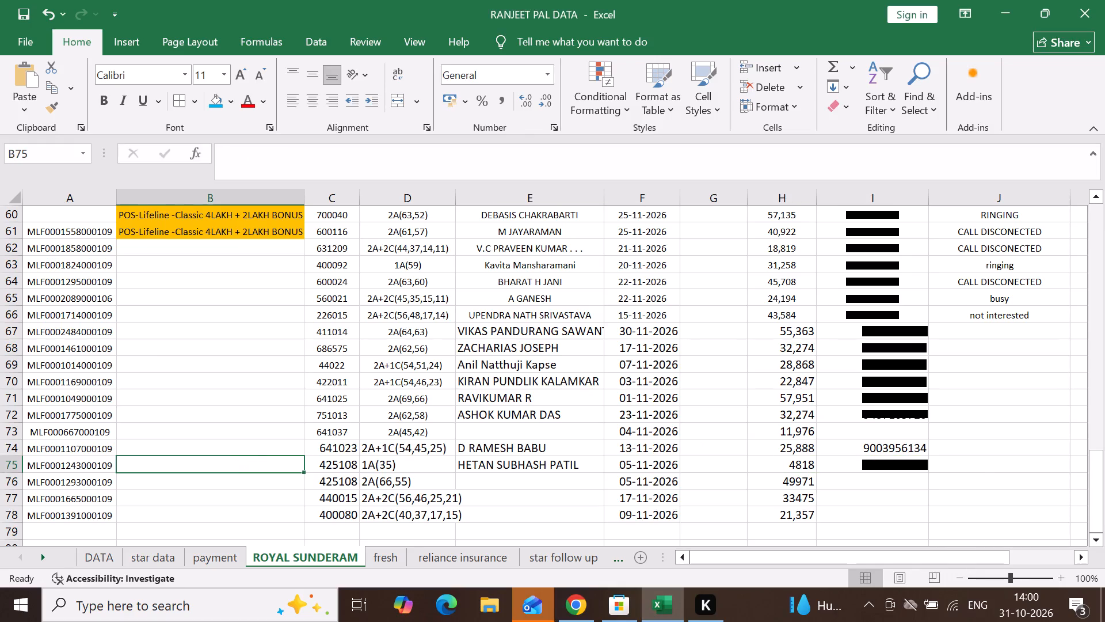
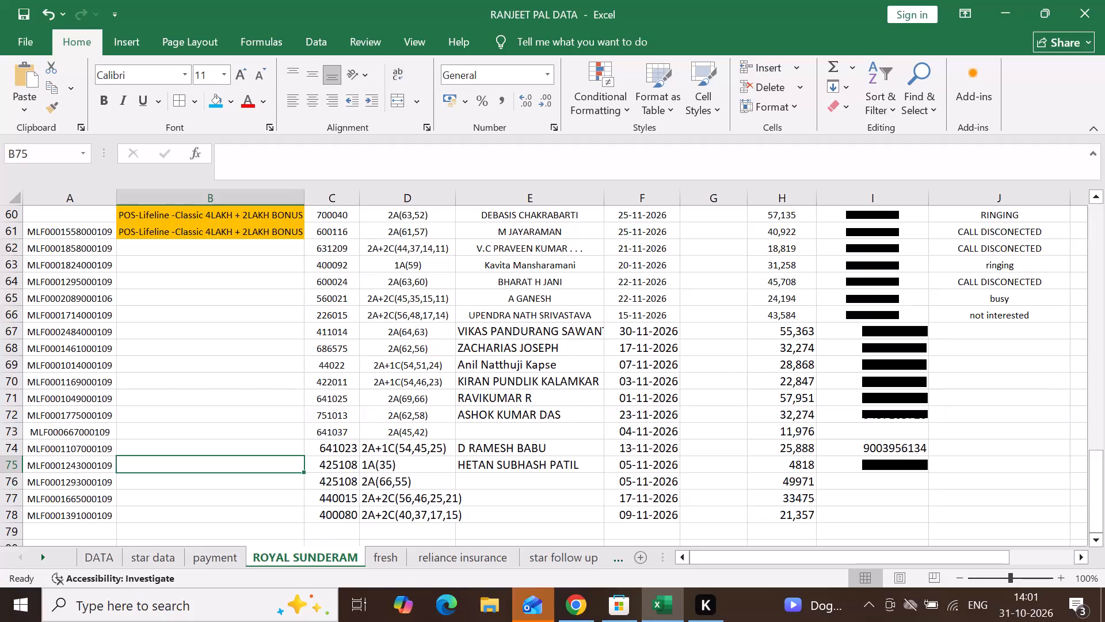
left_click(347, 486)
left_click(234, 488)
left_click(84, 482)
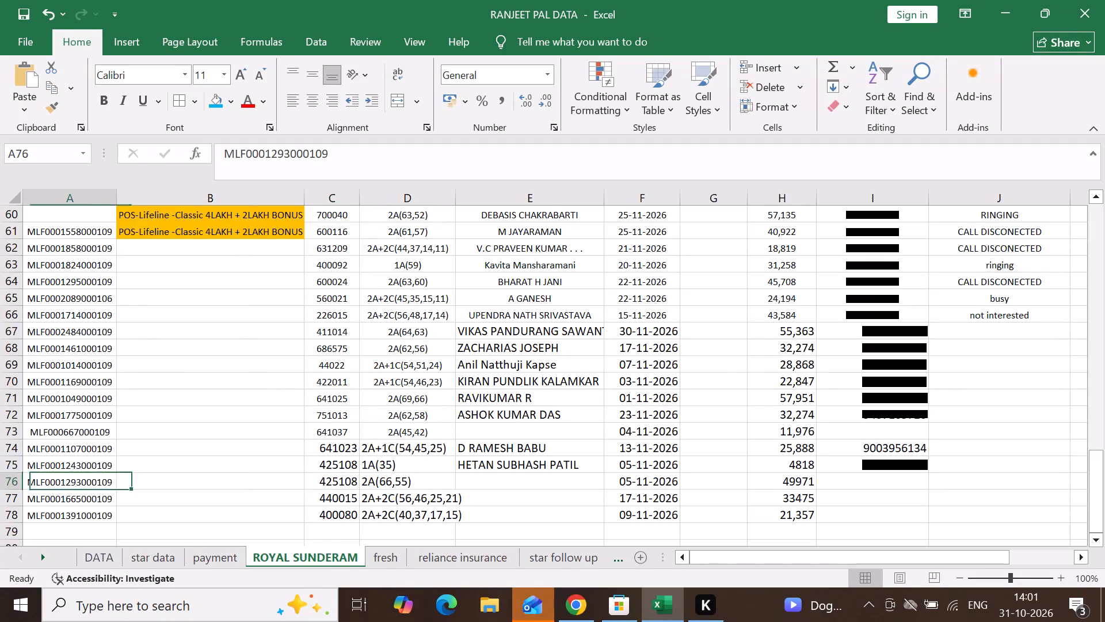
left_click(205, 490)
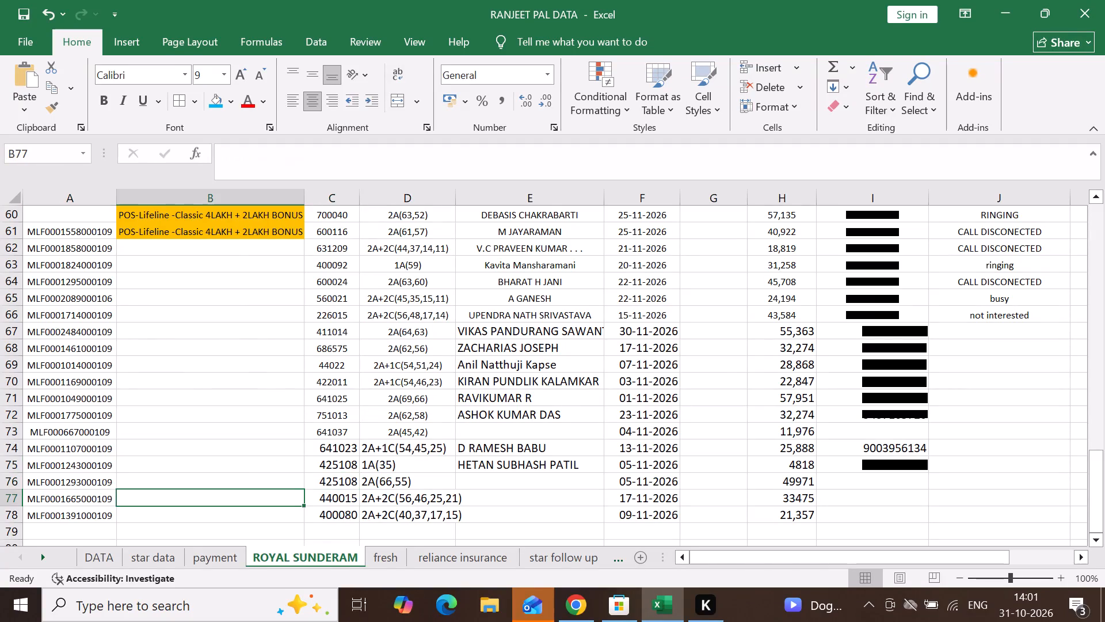
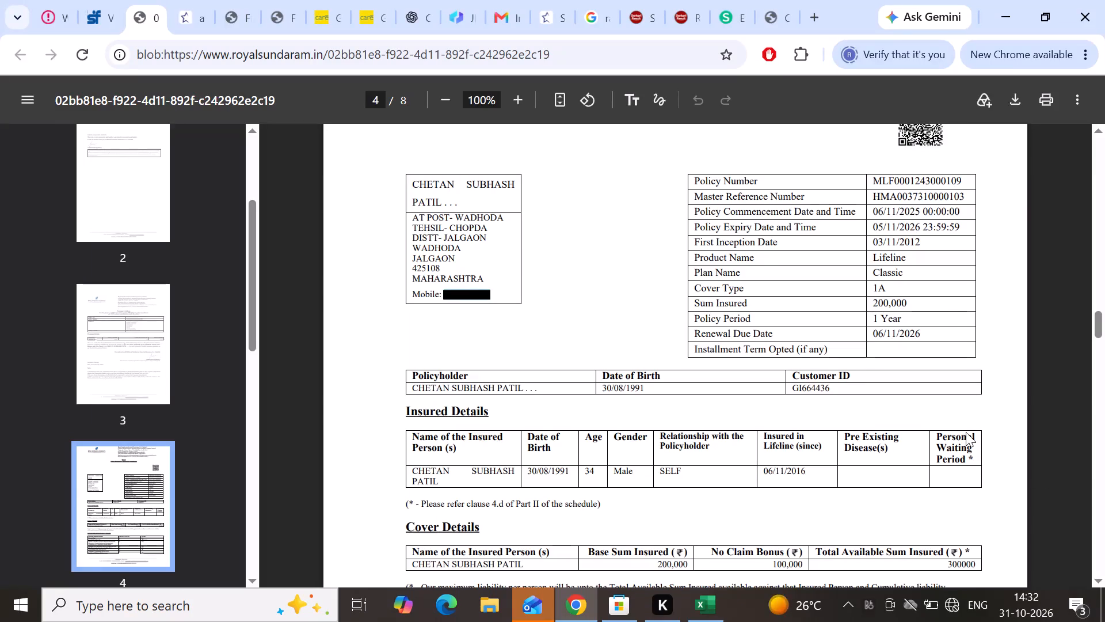
Connect the computer to the secured Wi-Fi network Airtel_Sumit 5G from the Windows list of available networks.
left_click(950, 608)
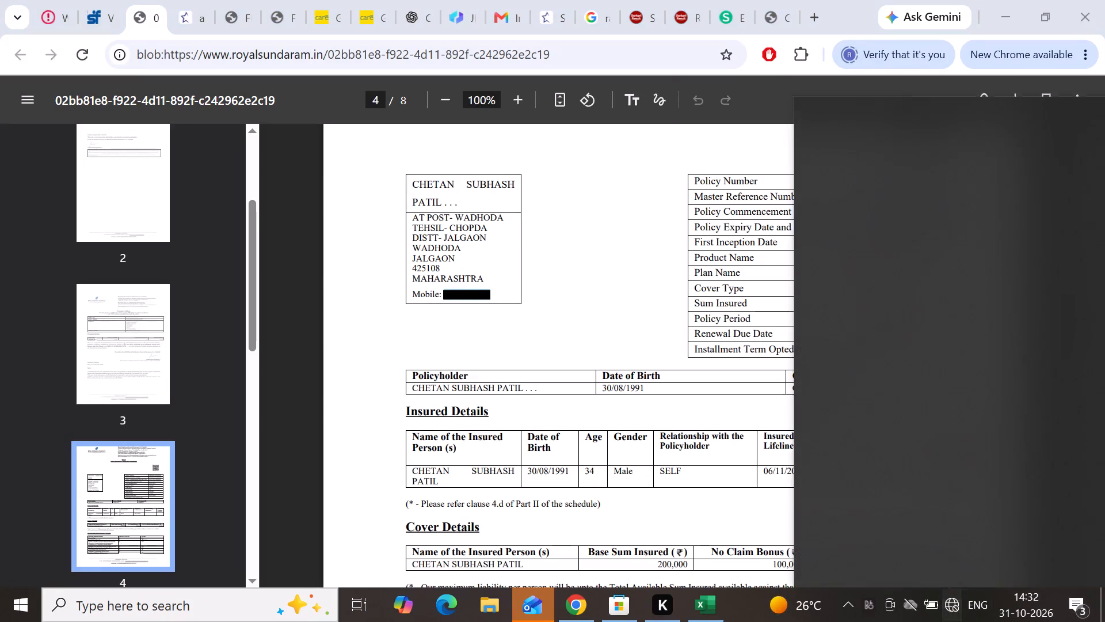
left_click(895, 114)
left_click(1028, 196)
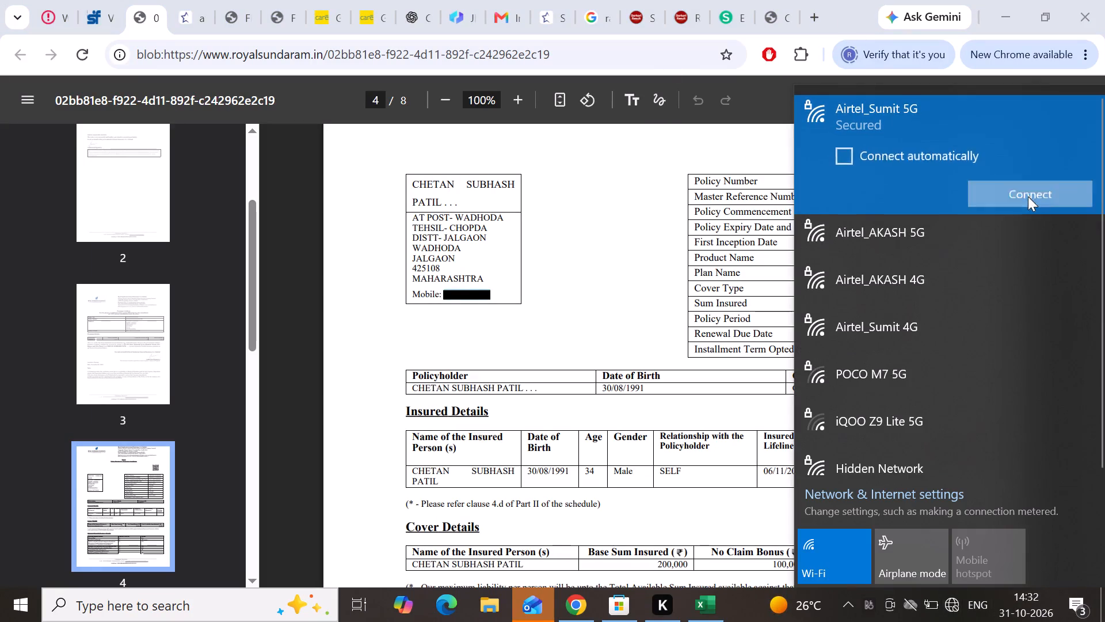
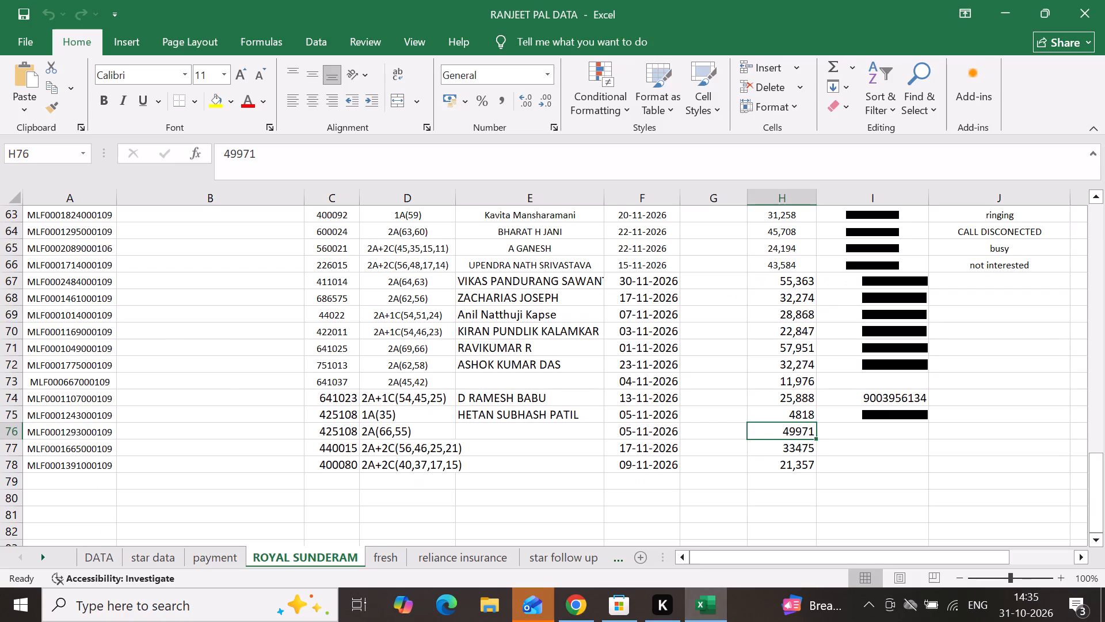
Paste the copied policyholder name into cell E76 of the ROYAL SUNDERAM sheet.
left_click(463, 430)
key("ctrl+v")
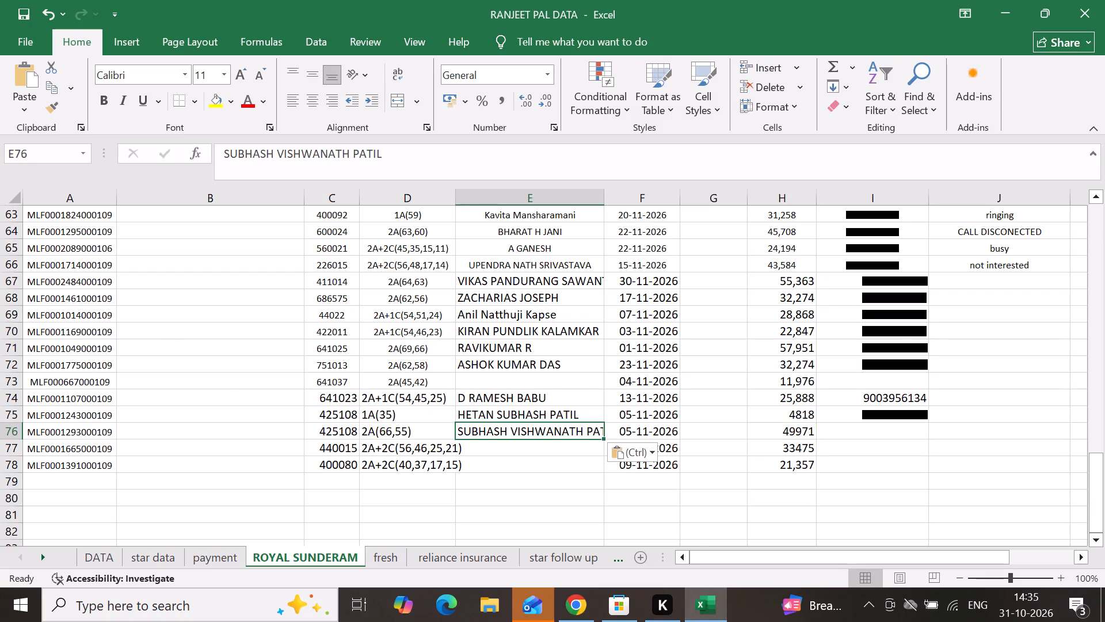
Copy the policyholder's mobile number from page 4 of the Royal Sundaram PDF in Chrome into Excel cell I76.
left_click(798, 431)
left_click(843, 430)
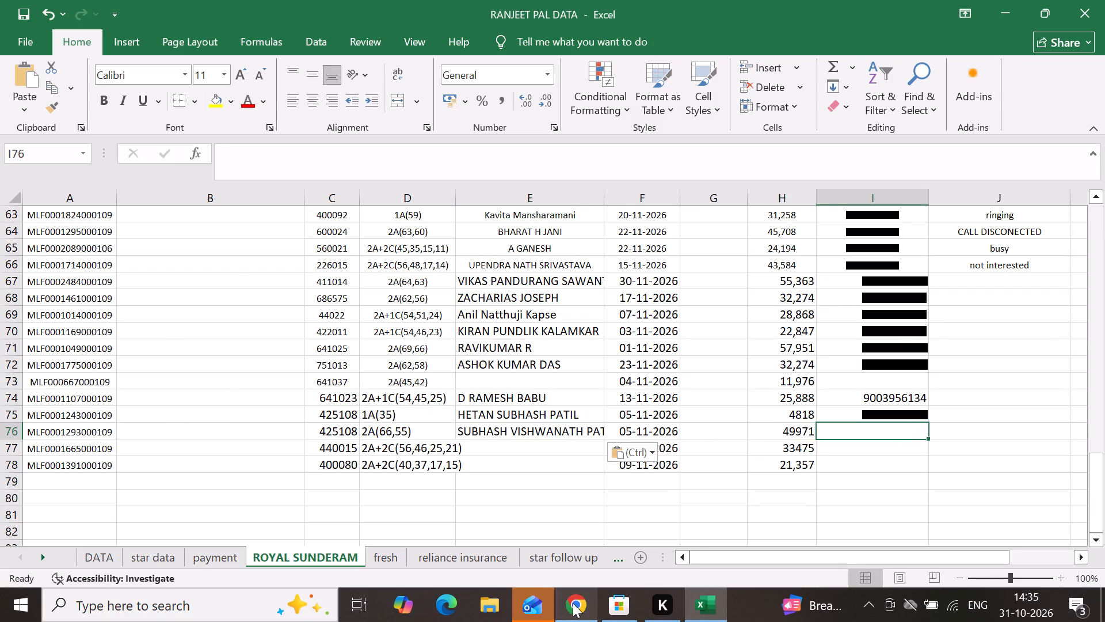
left_click(574, 602)
scroll(531, 444, "down", 18)
scroll(531, 444, "down", 3)
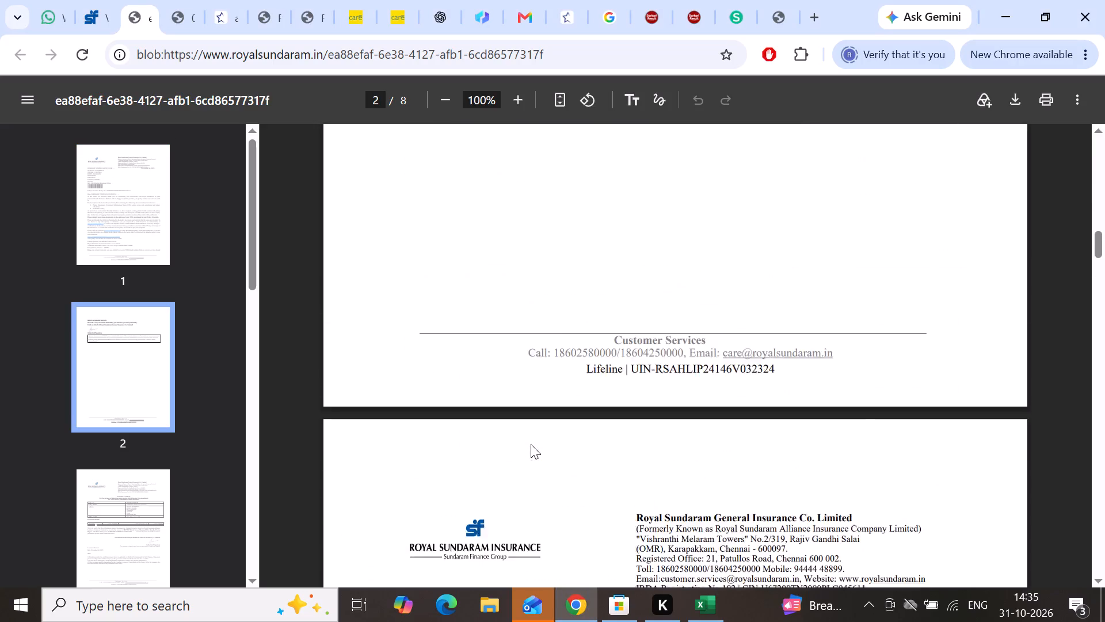
scroll(531, 444, "down", 11)
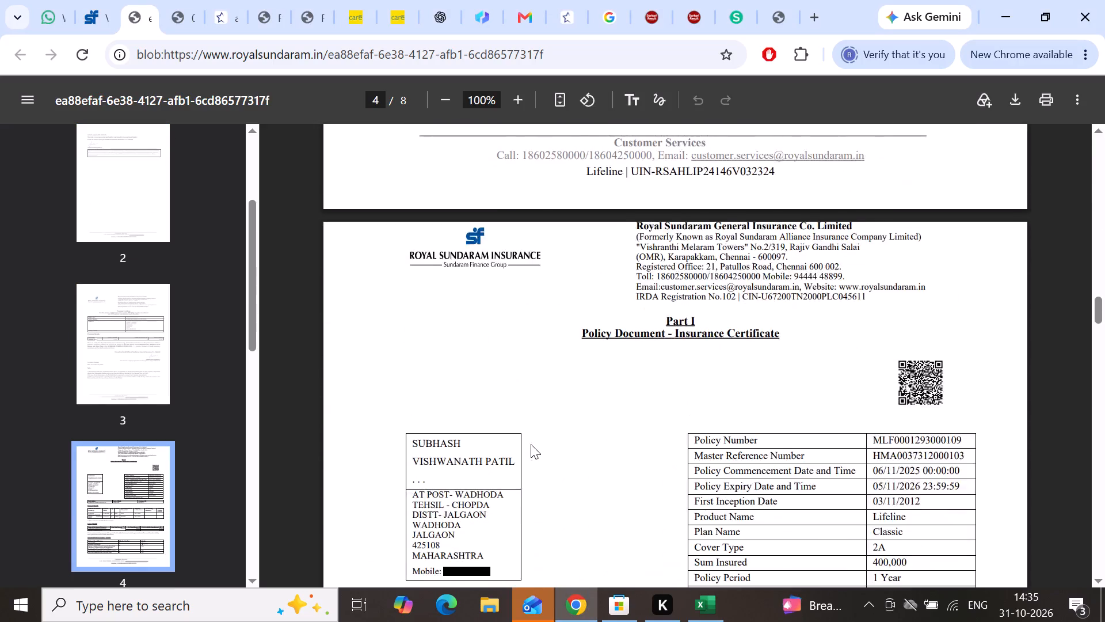
left_click_drag(443, 484, 463, 484)
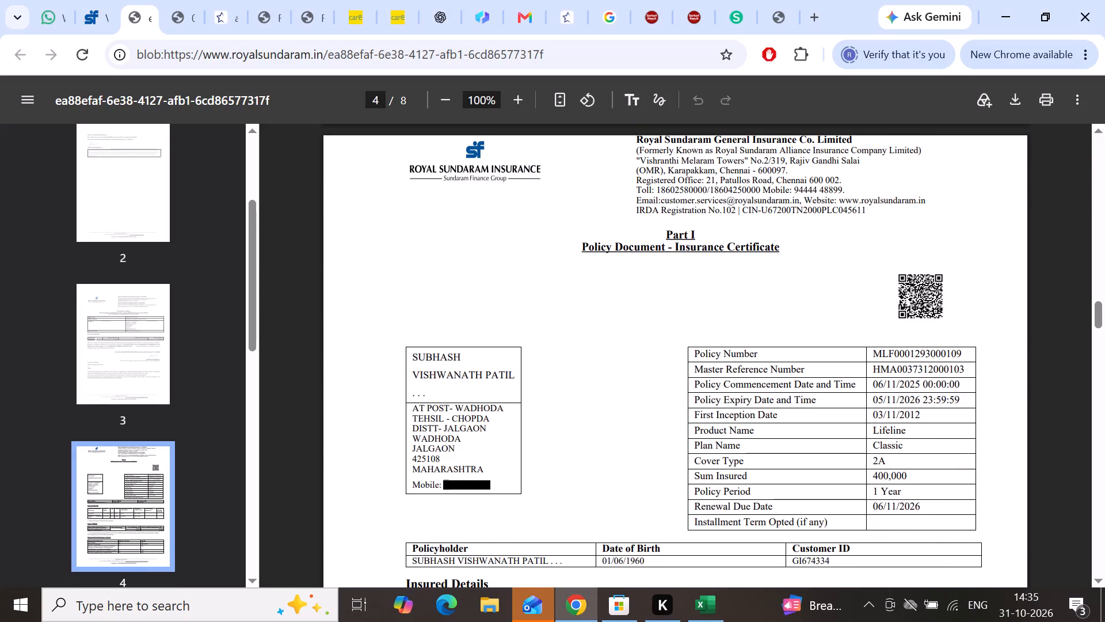
left_click_drag(463, 484, 494, 484)
key("ctrl+c")
left_click(700, 601)
left_click(849, 433)
key("ctrl+v")
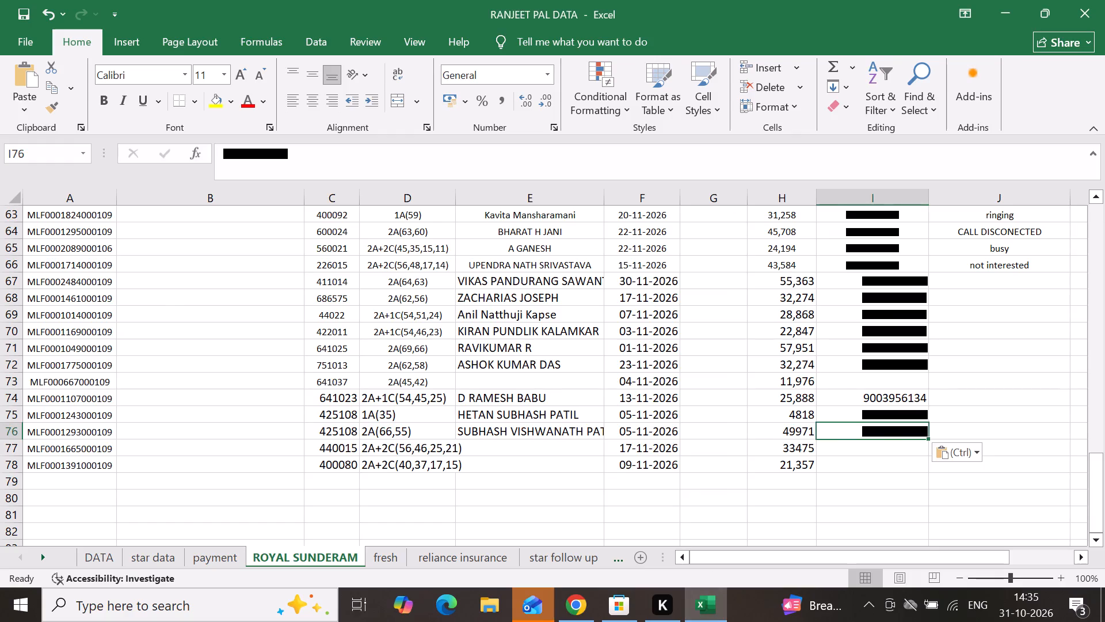
Select the policy number in cell A77 of the ROYAL SUNDERAM sheet.
left_click(475, 452)
left_click(84, 450)
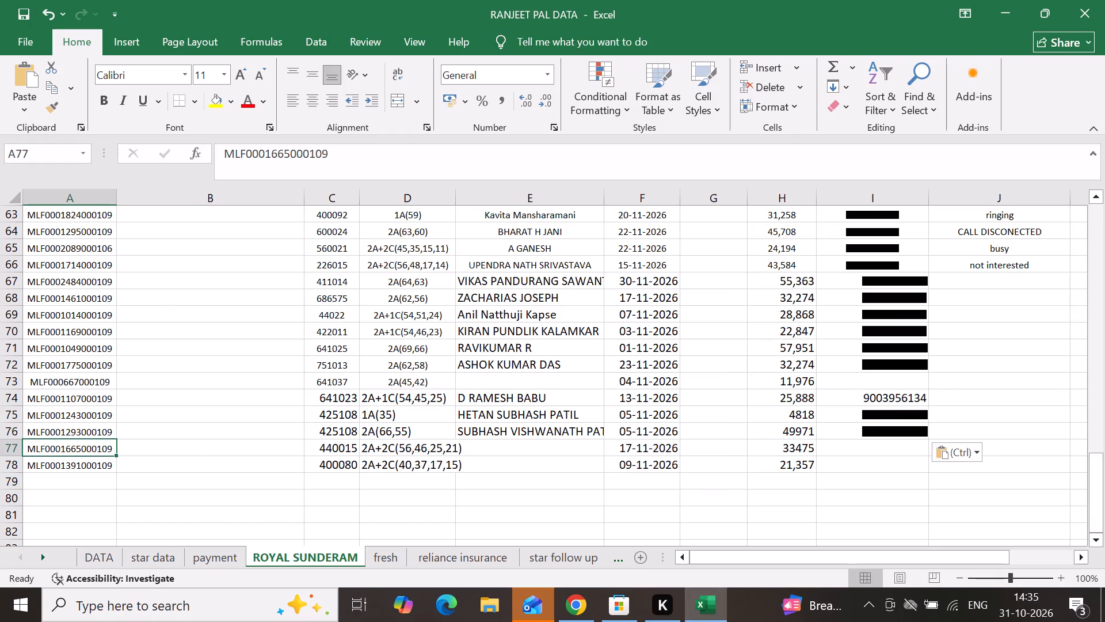
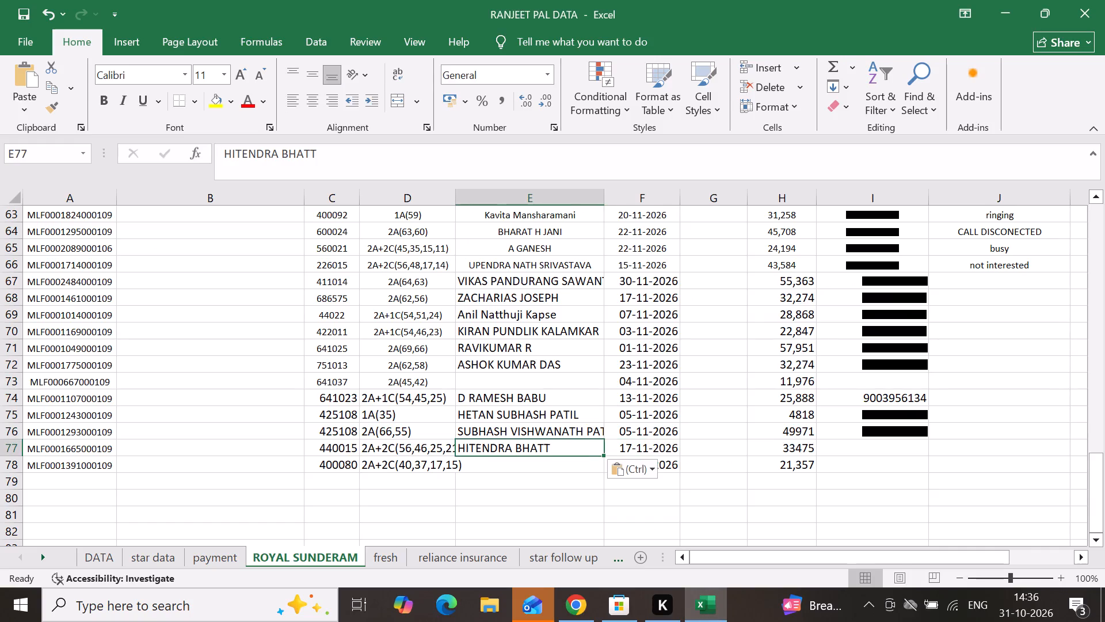
Copy the policyholder's mobile number from page 4 of the Royal Sundaram PDF in Chrome into Excel cell I77.
left_click(691, 444)
left_click(761, 449)
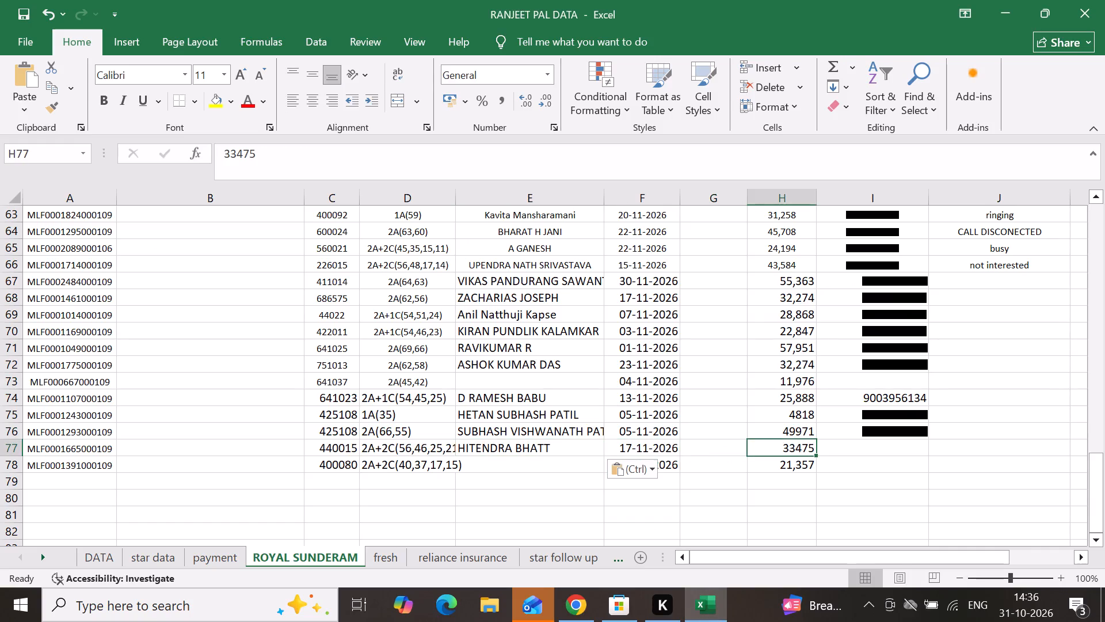
left_click(637, 446)
left_click(565, 600)
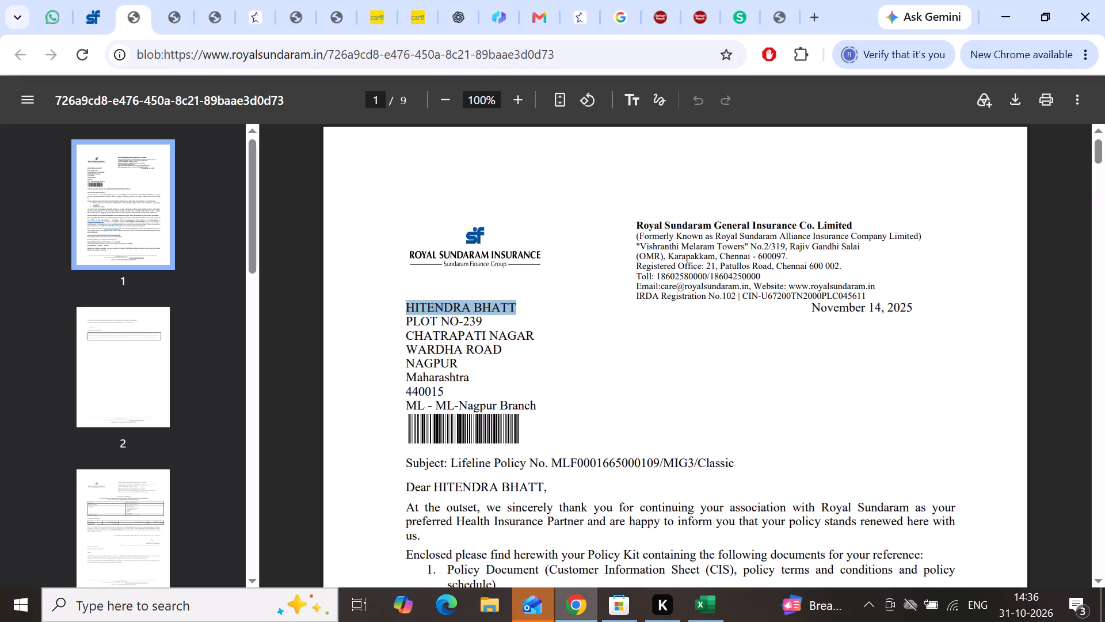
scroll(551, 440, "down", 20)
scroll(551, 440, "down", 10)
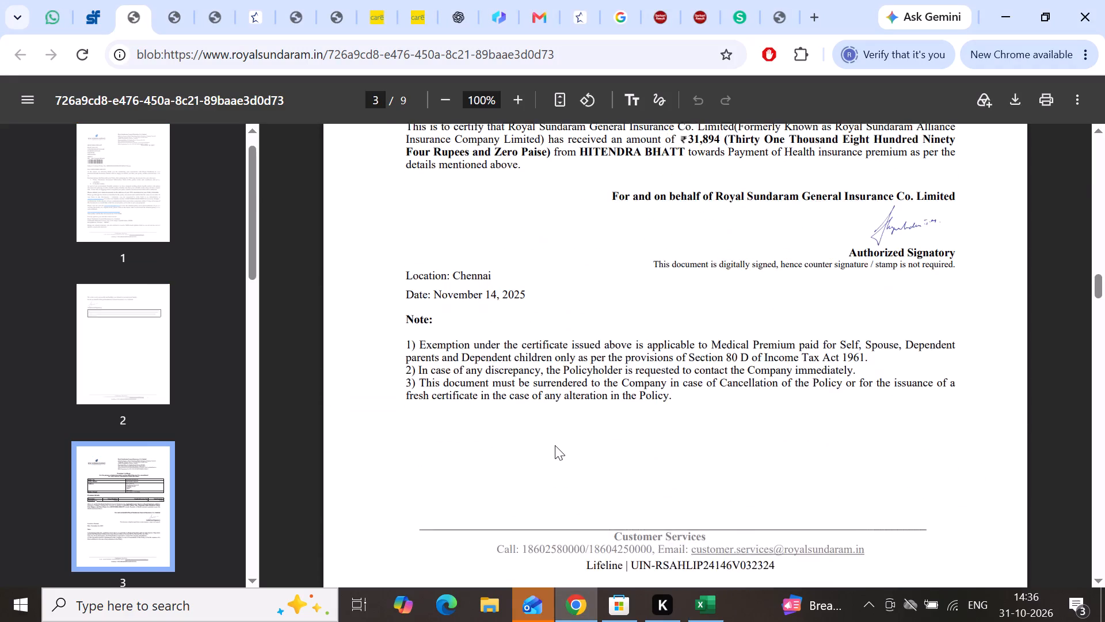
scroll(555, 445, "down", 2)
left_click_drag(445, 437, 495, 437)
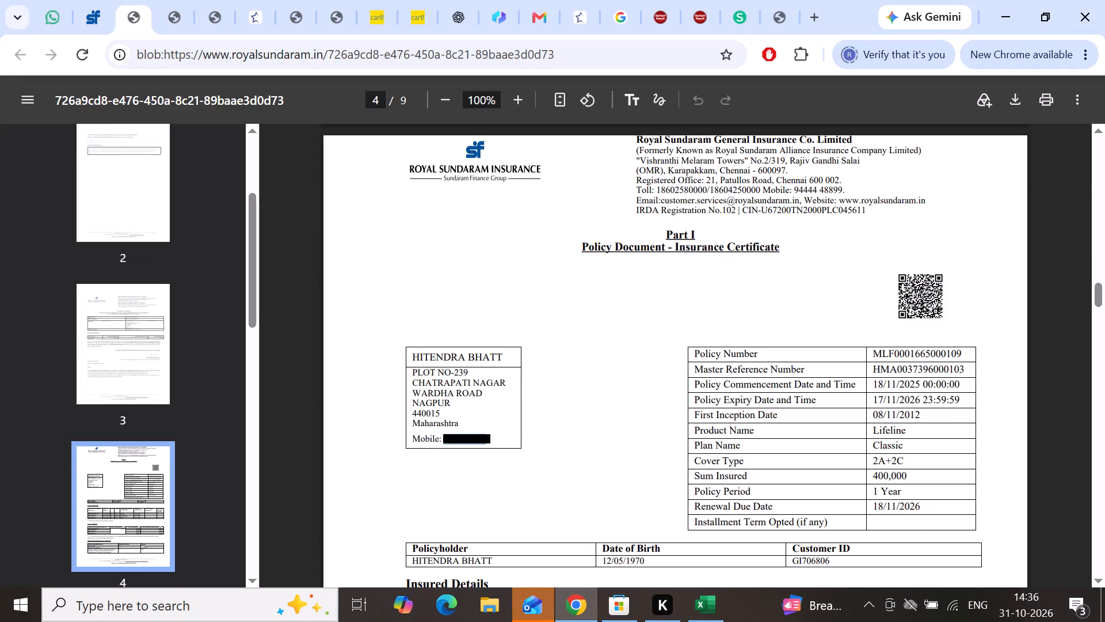
key("ctrl+c")
left_click(712, 601)
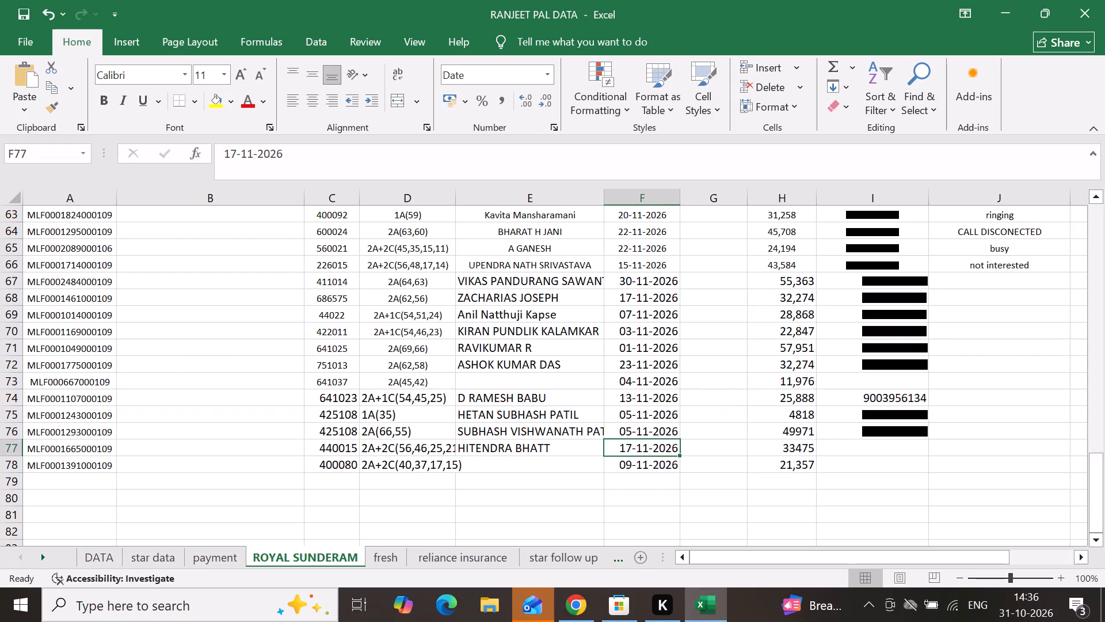
left_click(855, 452)
key("ctrl+v")
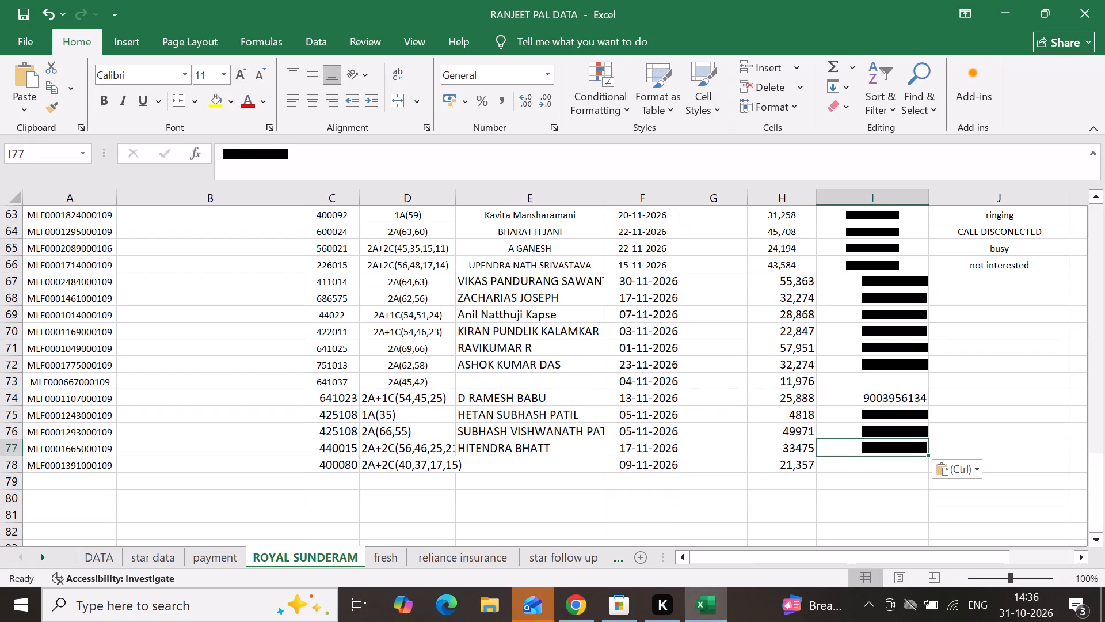
Copy the policy number in cell A78 of the ROYAL SUNDERAM sheet.
left_click(79, 465)
key("ctrl+c")
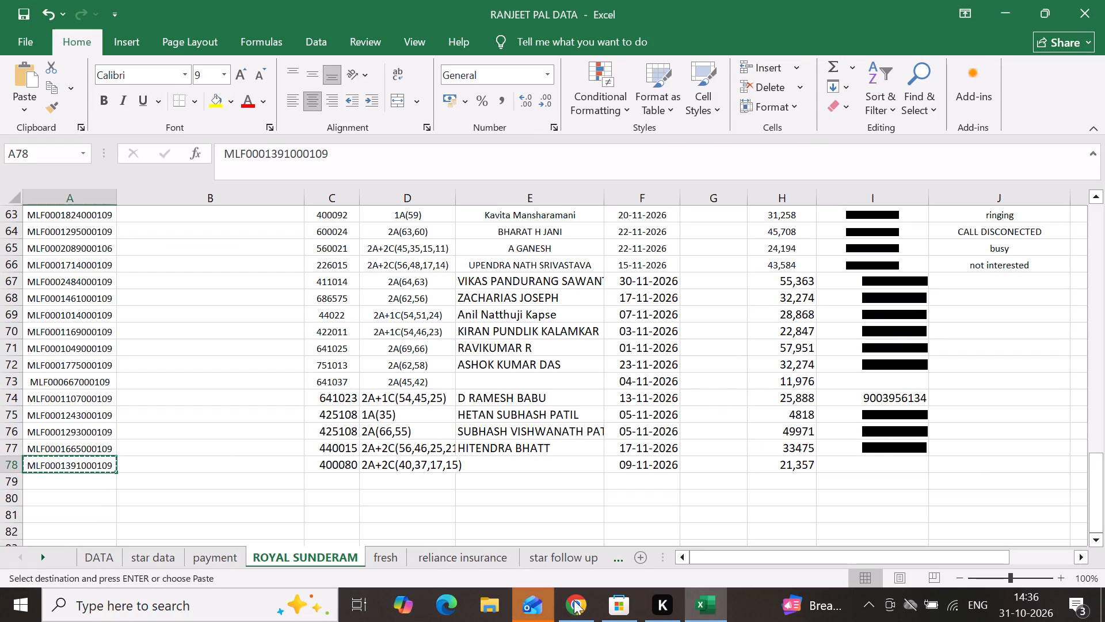
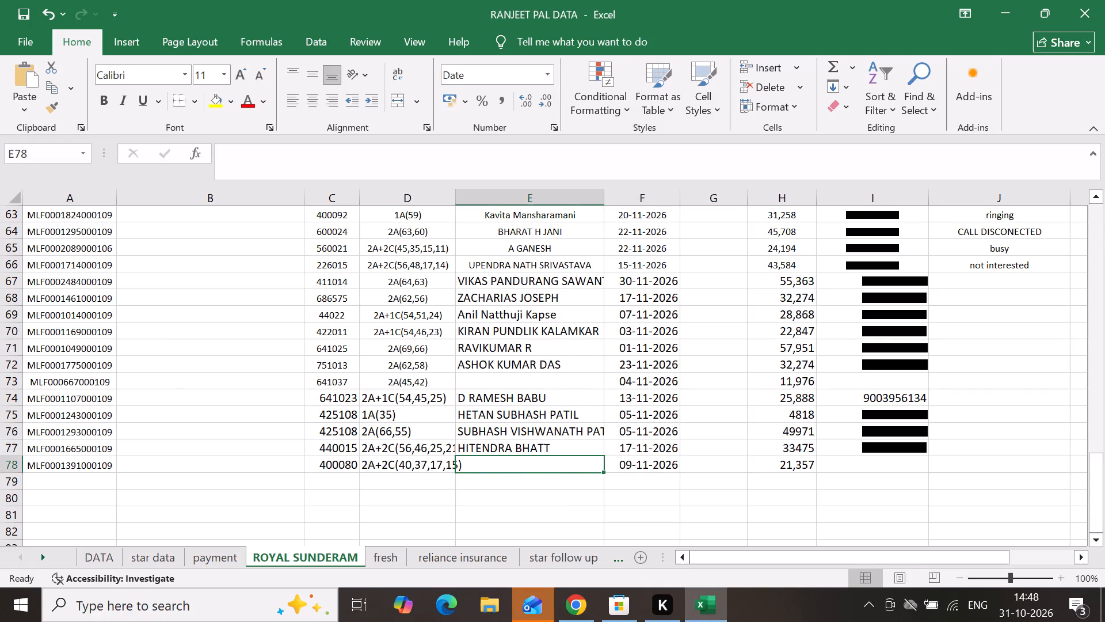
Paste the copied policyholder name into cell E78 of the ROYAL SUNDERAM sheet.
key("ctrl+v")
Check the entries across row 78, from the members' ages in column D to the mobile number column I.
left_click(716, 462)
left_click(784, 462)
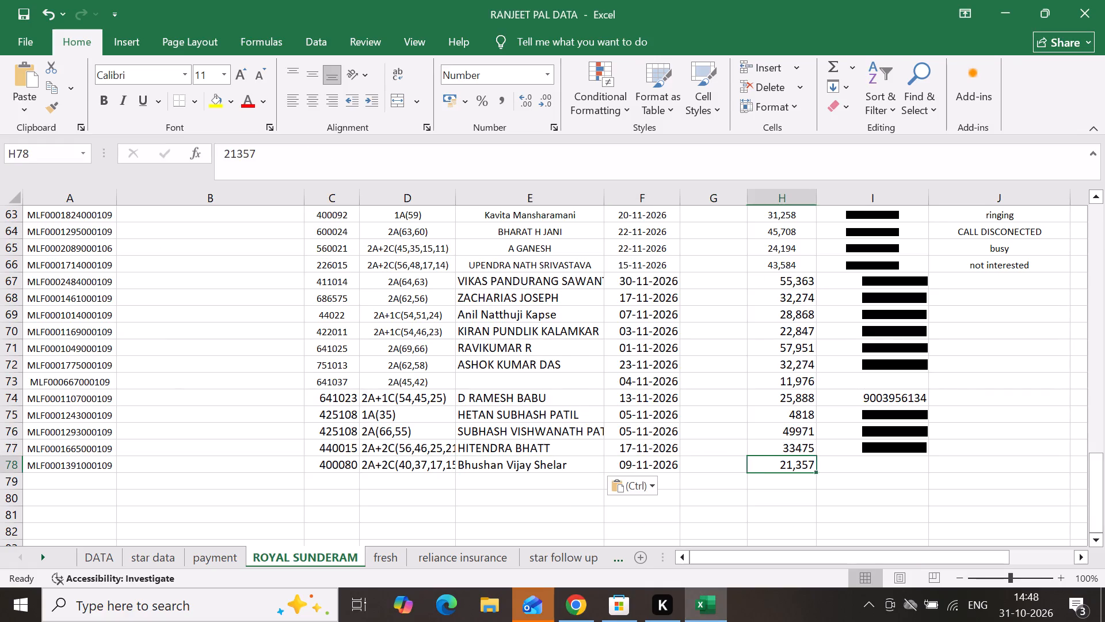
left_click(865, 464)
left_click(794, 464)
left_click(708, 473)
left_click(627, 462)
left_click(562, 468)
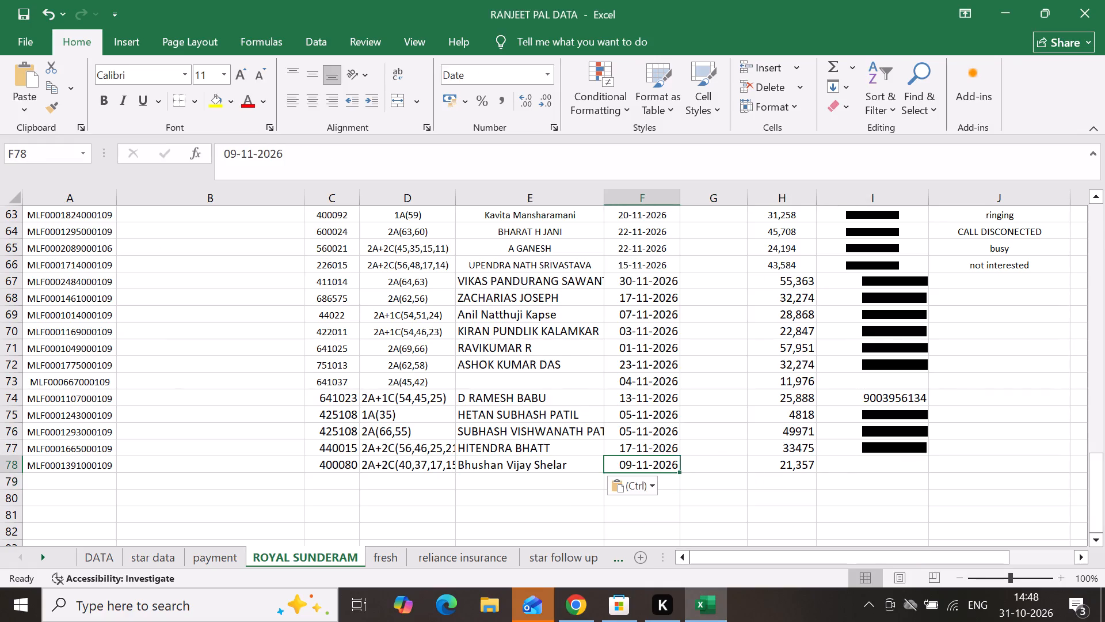
left_click(390, 471)
Copy the policyholder's mobile number from page 4 of the Royal Sundaram PDF in Chrome into Excel cell I78.
left_click(580, 600)
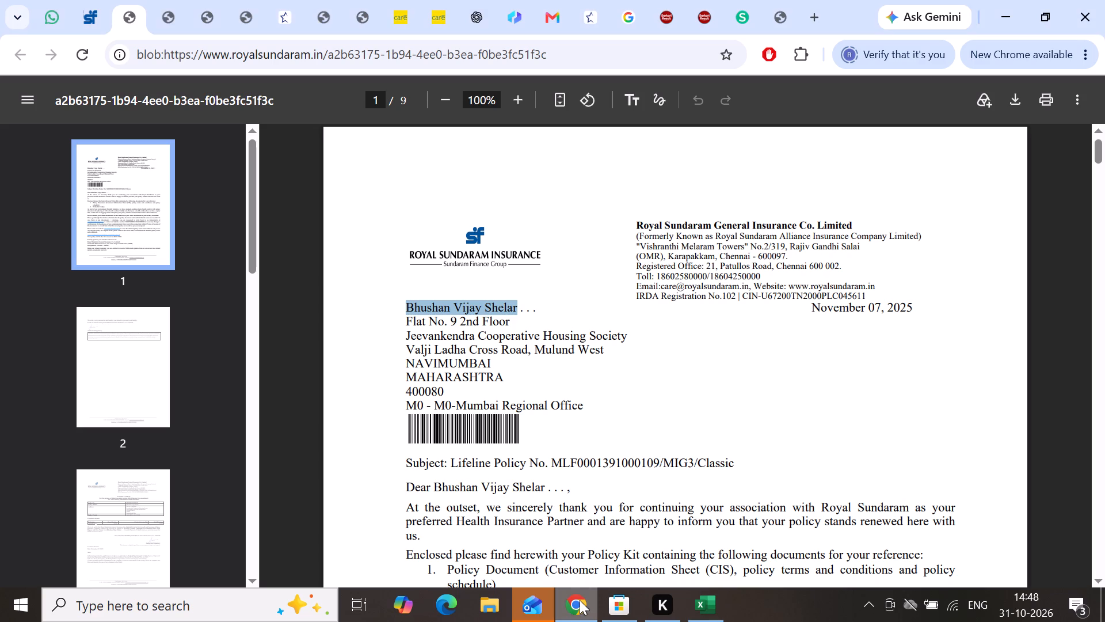
left_click(699, 349)
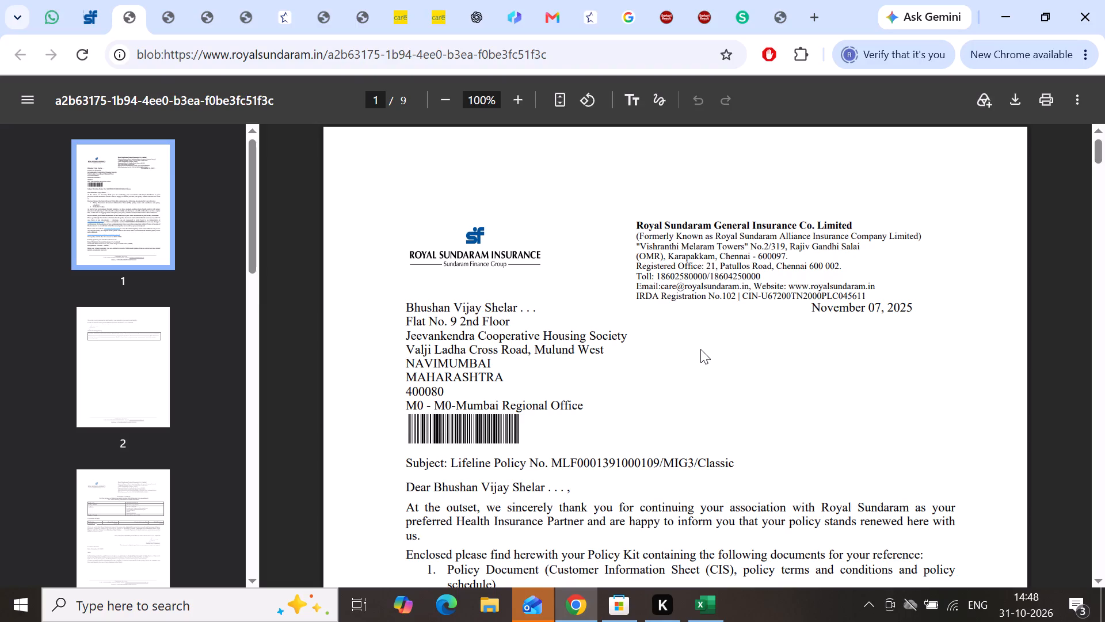
scroll(675, 382, "down", 16)
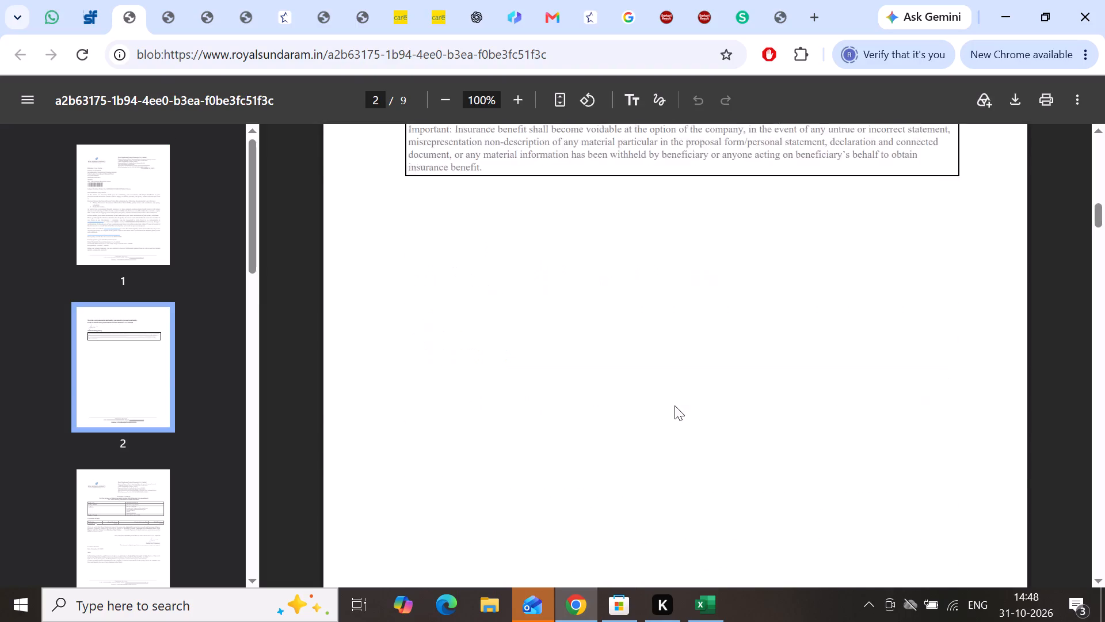
scroll(675, 405, "down", 15)
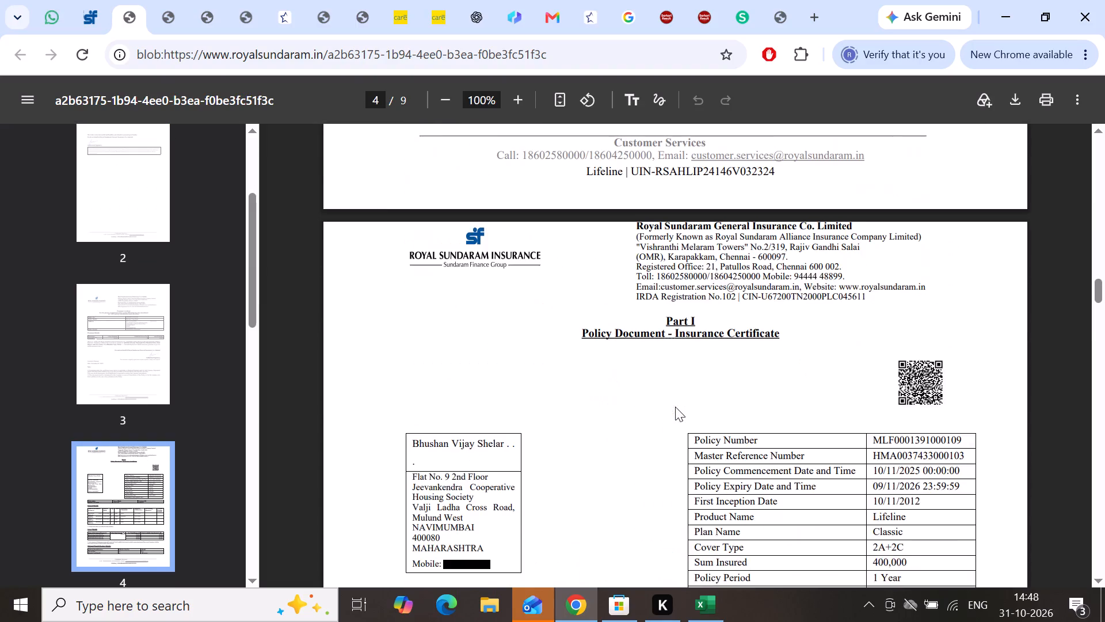
scroll(675, 407, "down", 1)
left_click_drag(444, 476, 509, 476)
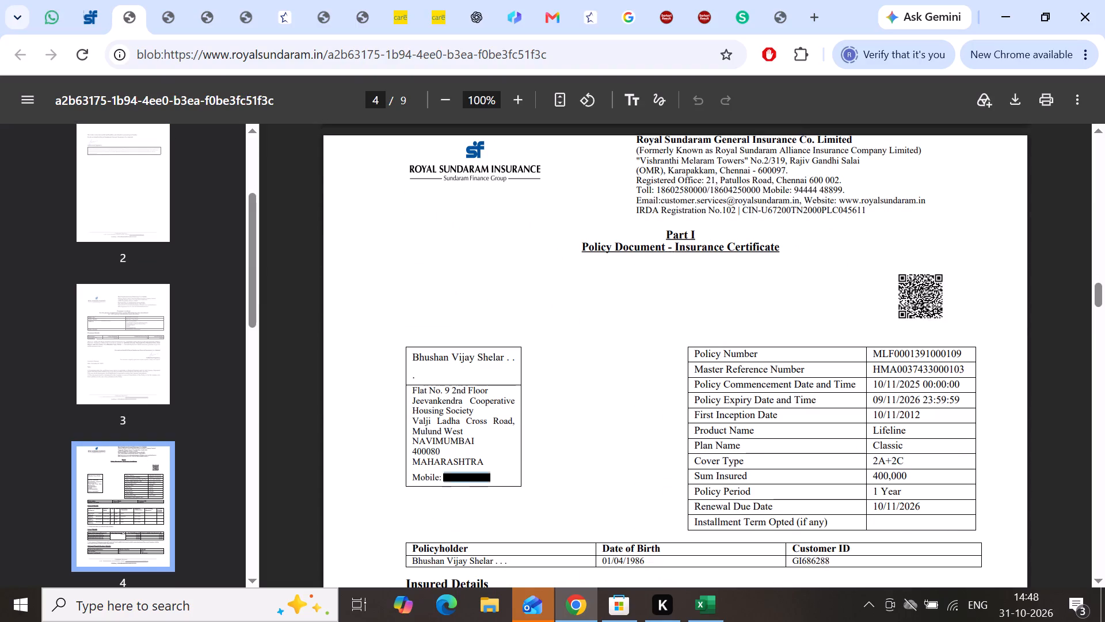
left_click_drag(509, 476, 510, 476)
key("ctrl+c")
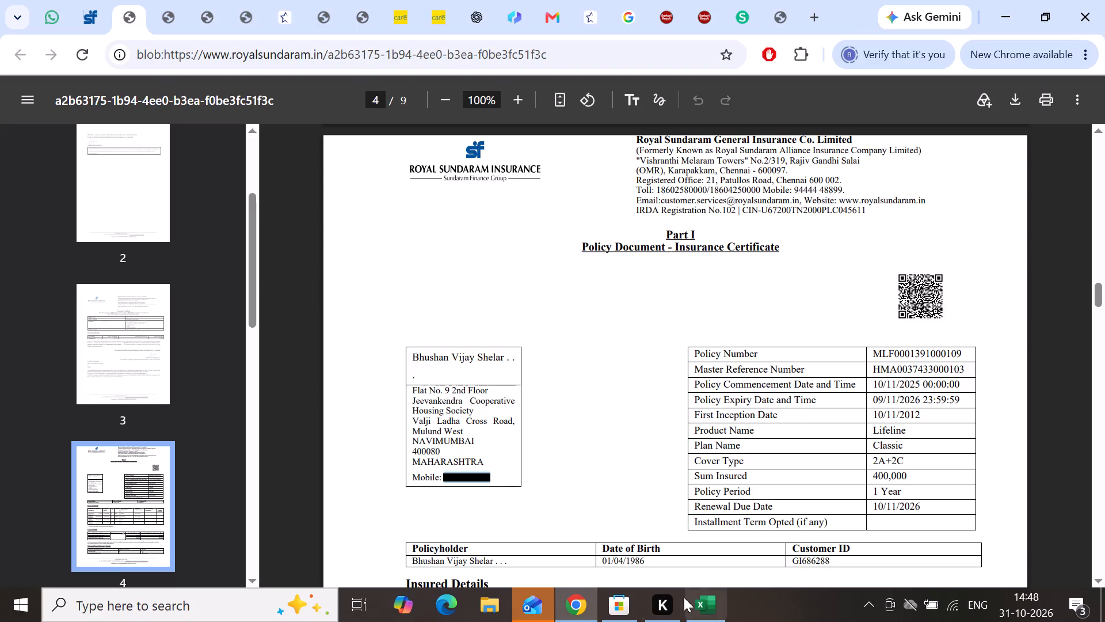
left_click(695, 604)
left_click(863, 460)
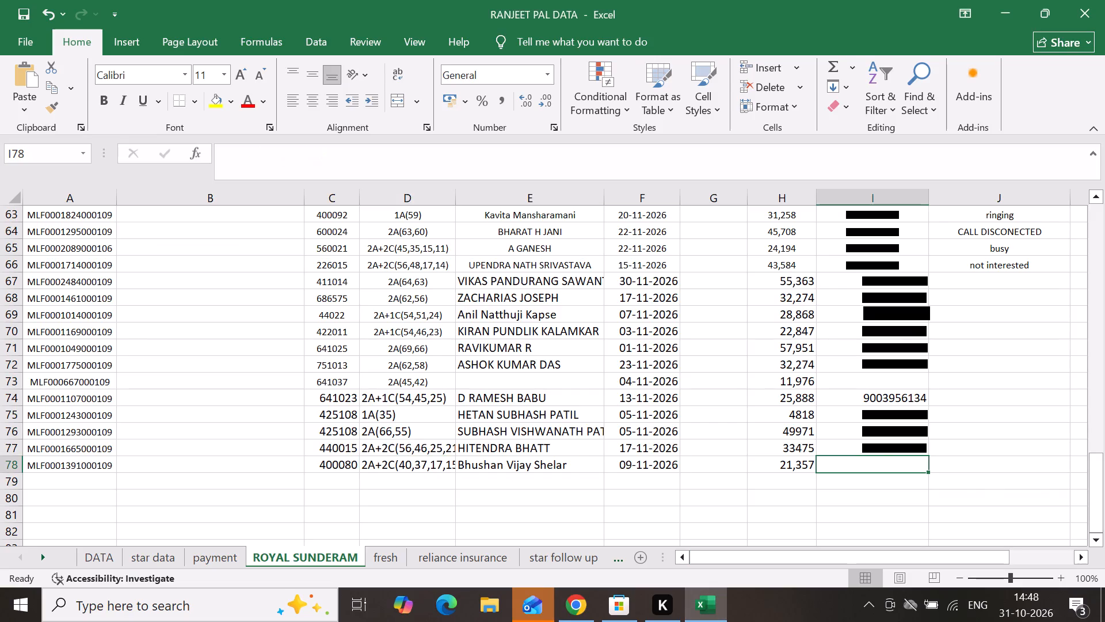
key("ctrl+v")
Center the contents of the range A67:J78 horizontally within their cells.
scroll(532, 413, "up", 1)
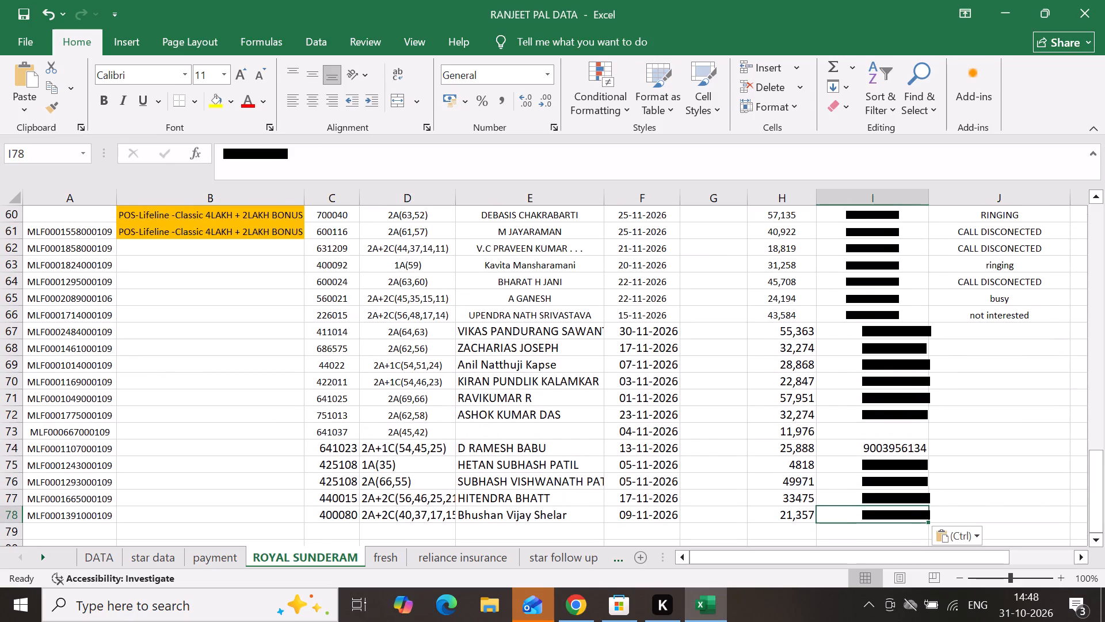
left_click(81, 335)
key("shift+Right")
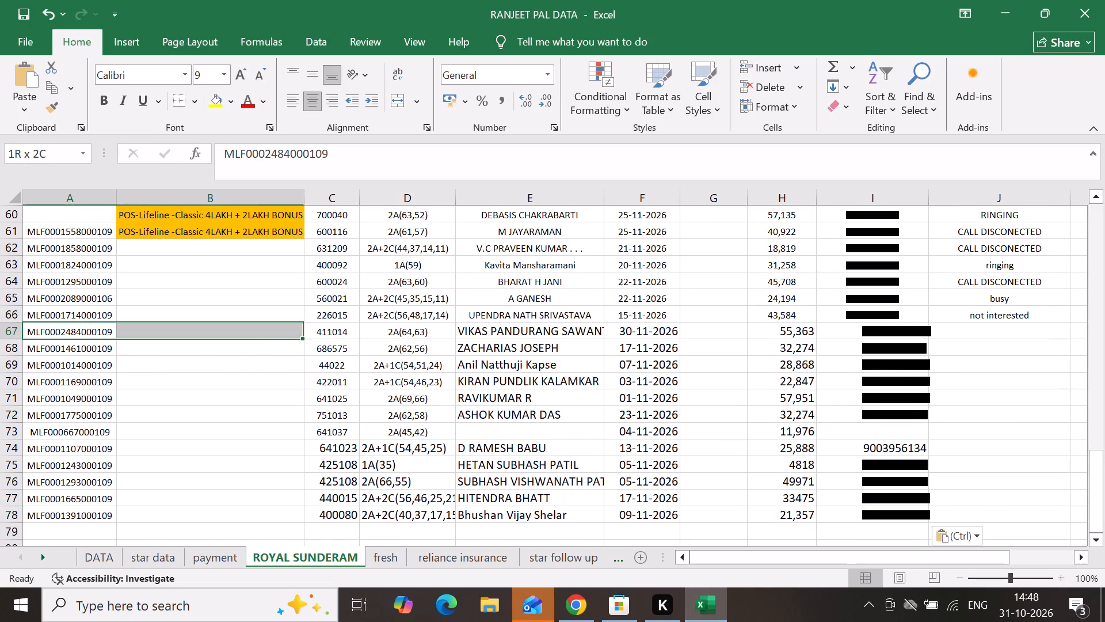
key("shift+Right")
key("shift+Right")
key("shift+Right")
key("shift+Right")
key("shift+Right")
key("shift+Right")
key("shift+Right")
key("shift+Right")
key("shift+Down")
key("shift+Down")
key("shift+Down")
key("shift+Down")
key("shift+Down")
key("shift+Down")
key("shift+Down")
key("shift+Down")
key("shift+Down")
key("shift+Down")
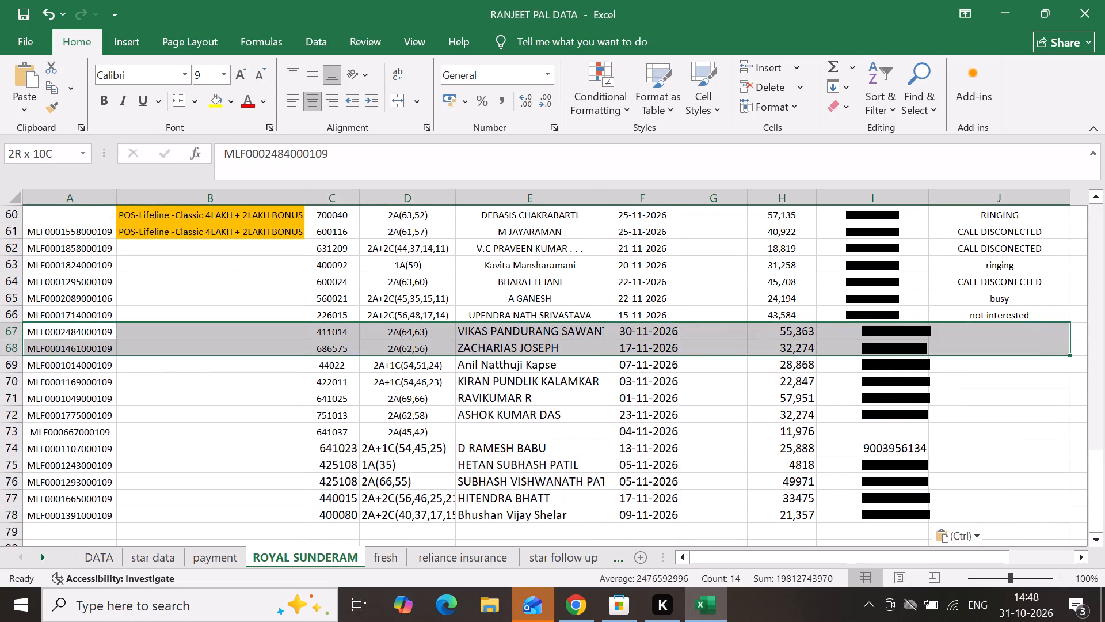
key("shift+Down")
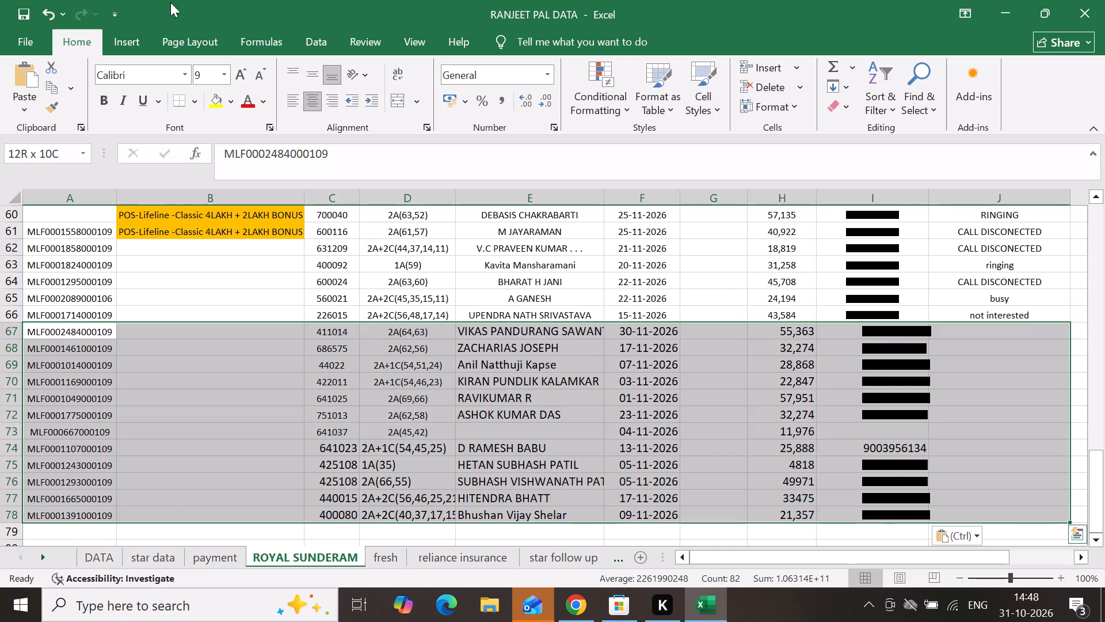
left_click(308, 103)
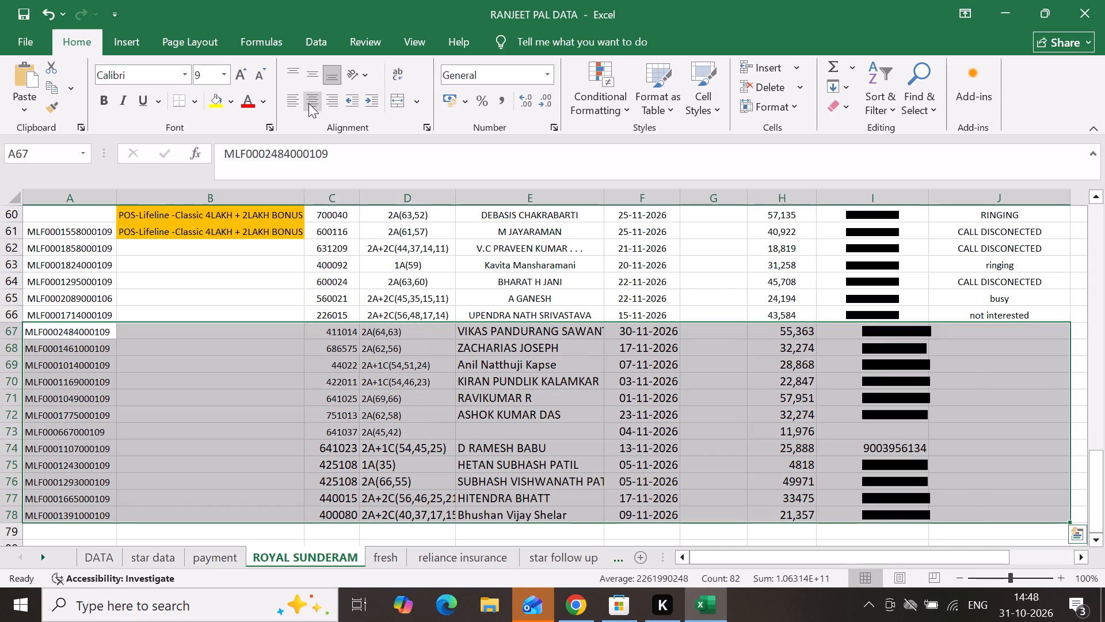
left_click(308, 103)
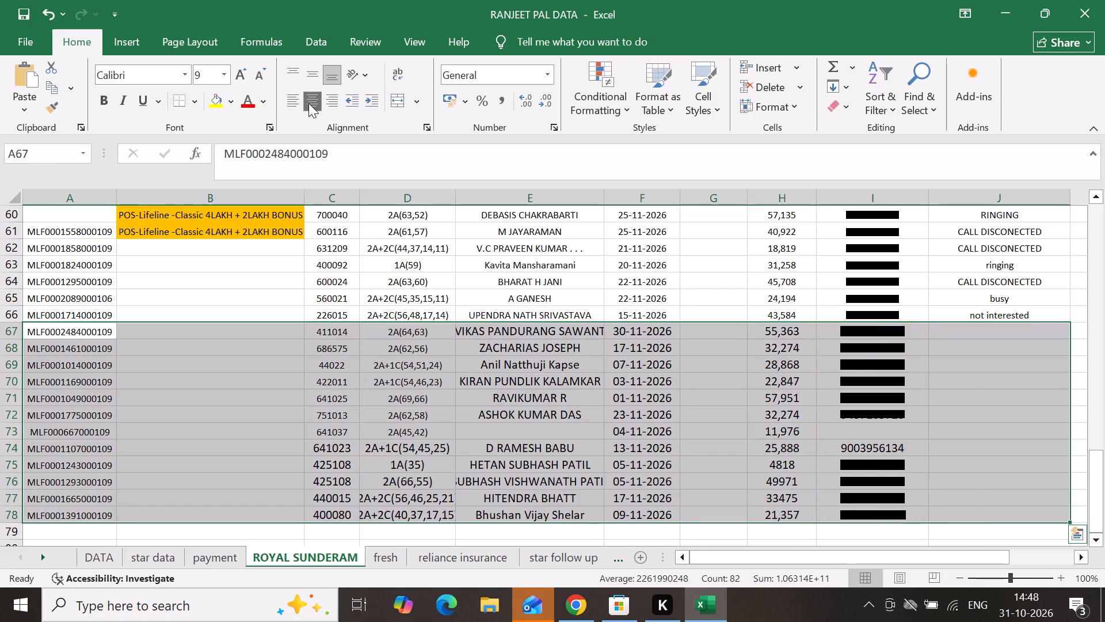
Set the font size of the range A67:J78 to 9.
left_click(224, 74)
left_click(204, 114)
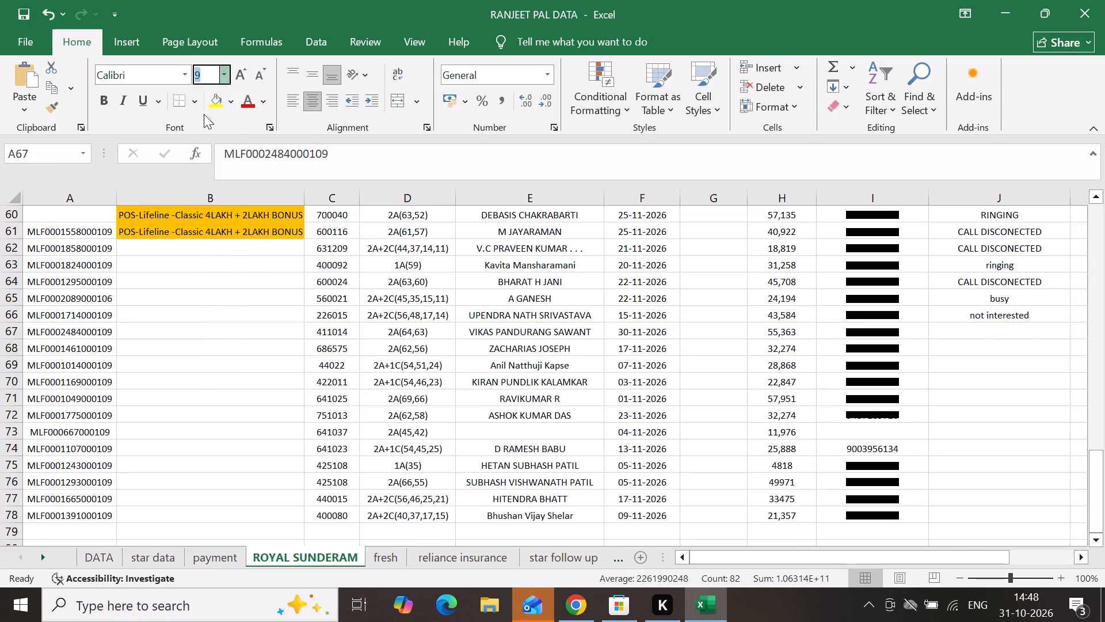
Review the entries across row 67, from the policy number to the mobile number.
left_click(161, 336)
left_click(83, 336)
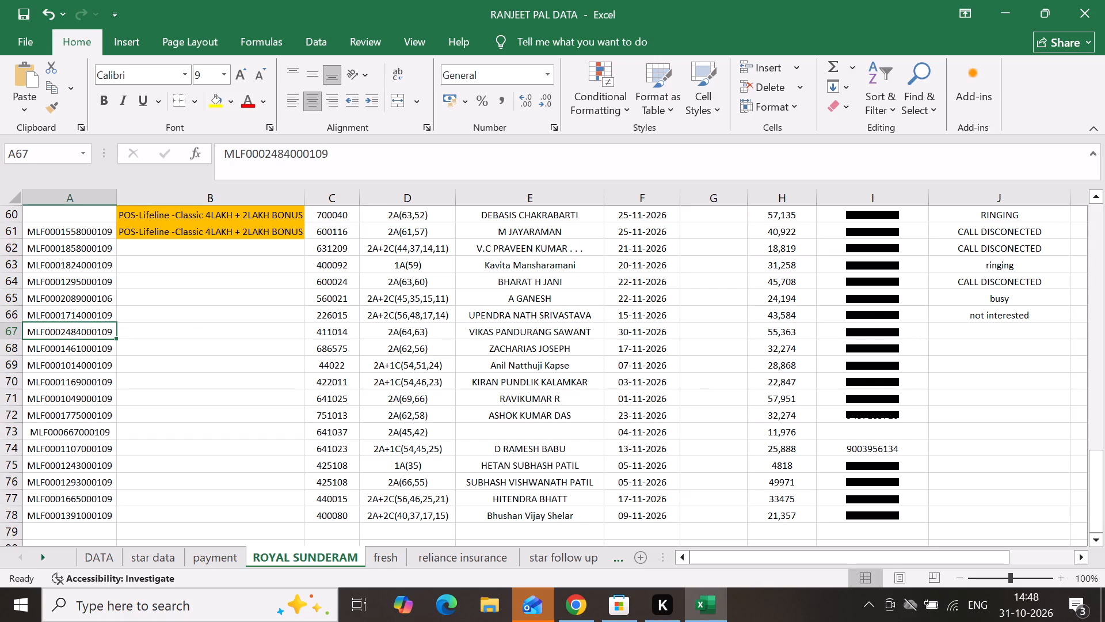
left_click(350, 333)
left_click(447, 337)
left_click(554, 328)
left_click(649, 336)
left_click(744, 333)
left_click(828, 340)
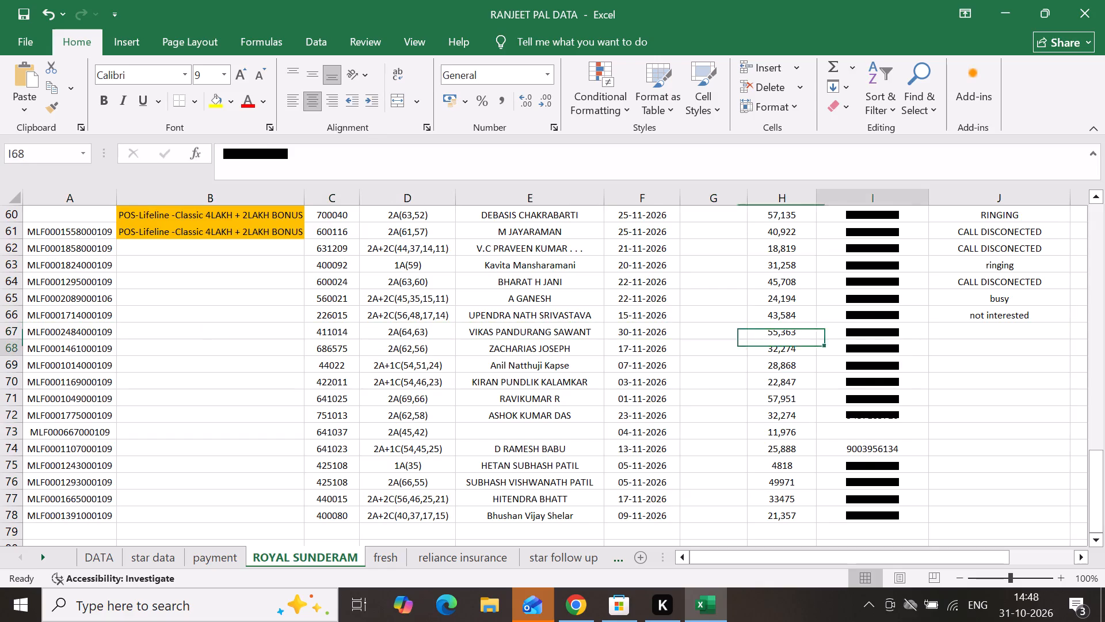
left_click(894, 334)
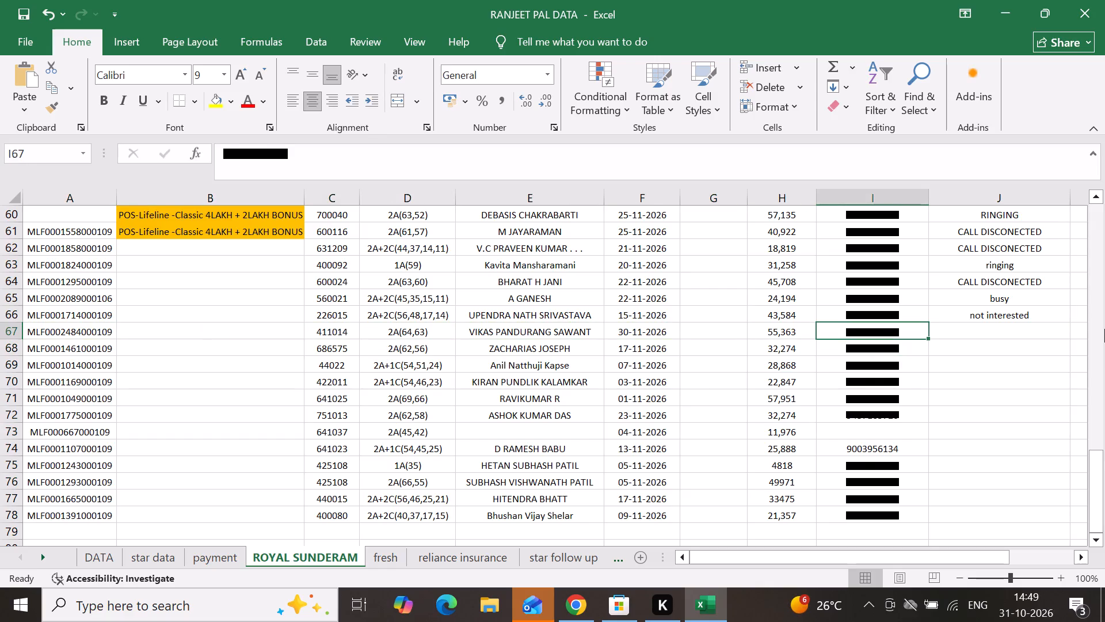
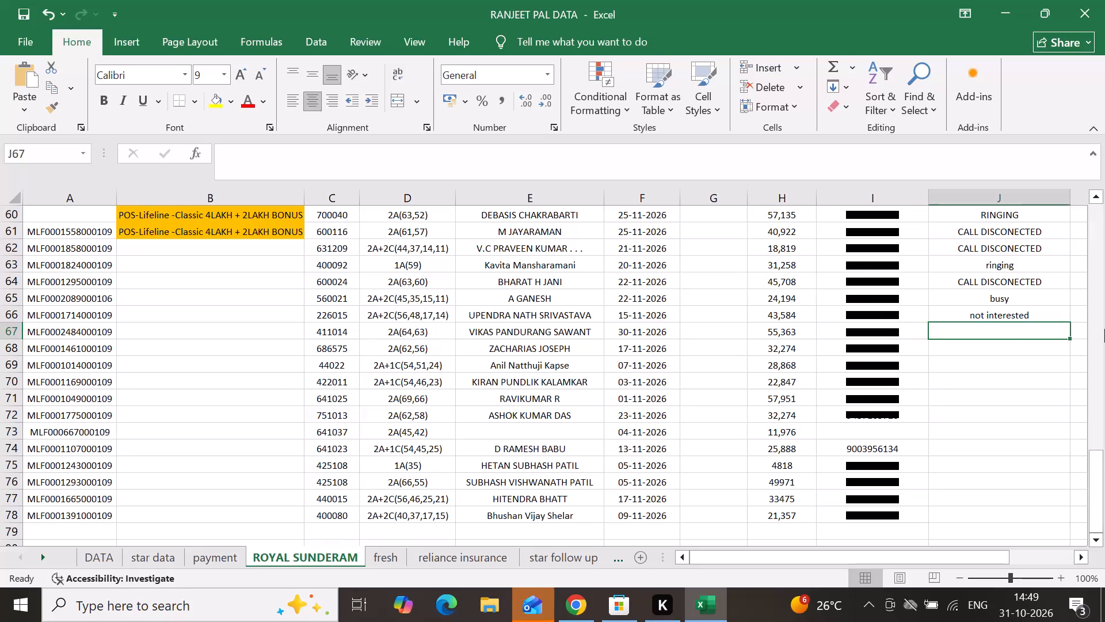
Enter "ringing" as the call status in cell J67 of the ROYAL SUNDERAM sheet.
type("ringing")
key("Return")
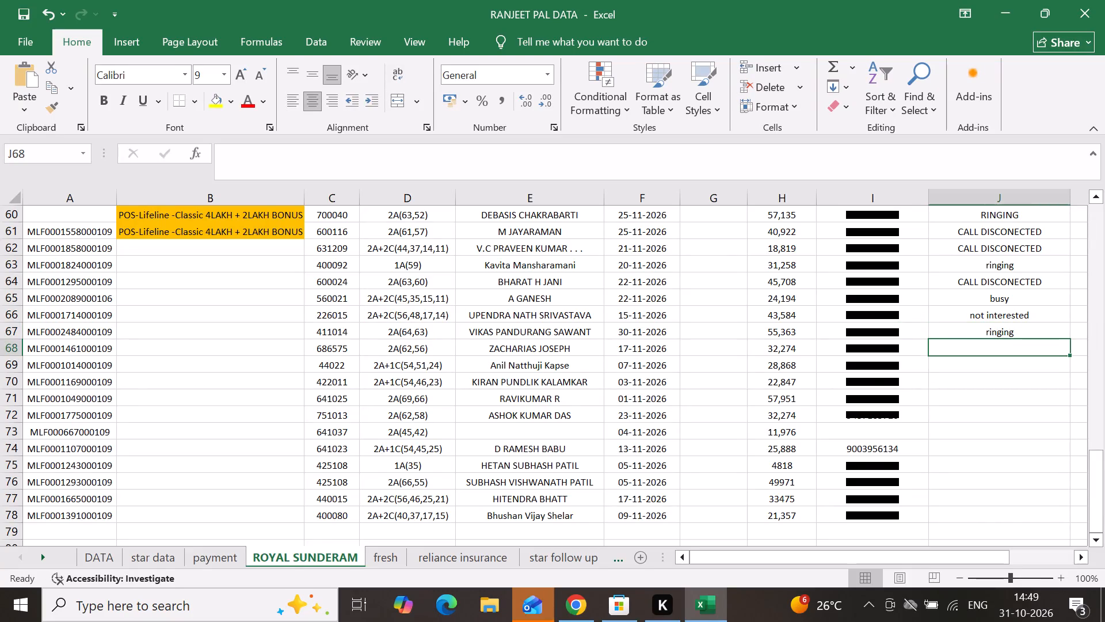
Check the mobile number in row 68 and enter "voicemail" as that row's call status in J68.
left_click(781, 349)
left_click(907, 337)
left_click(864, 352)
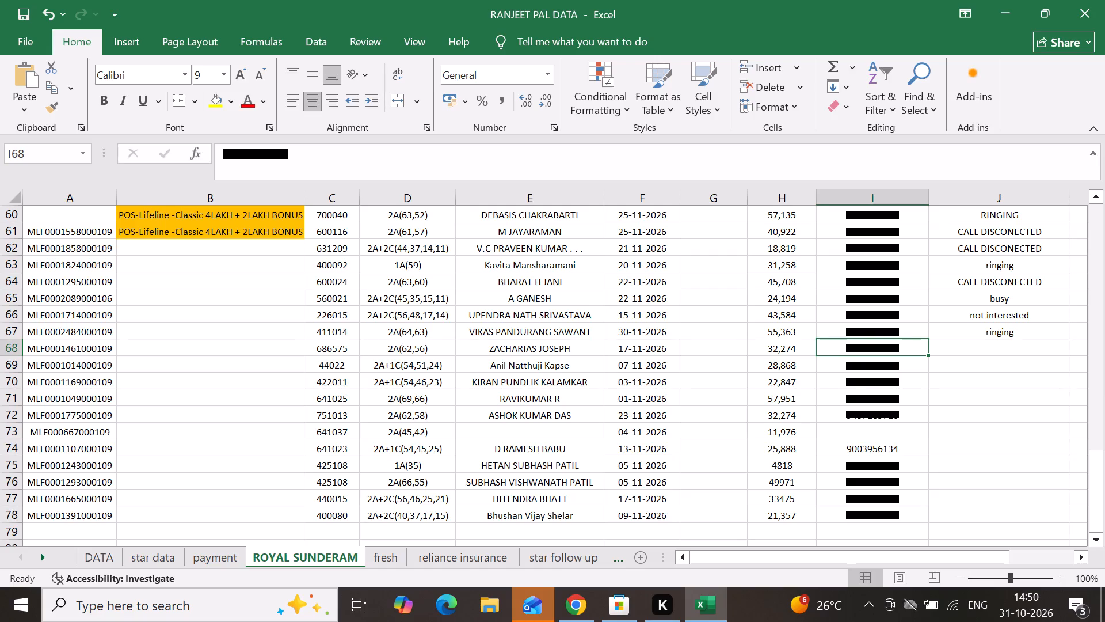
key("Right")
key("Right")
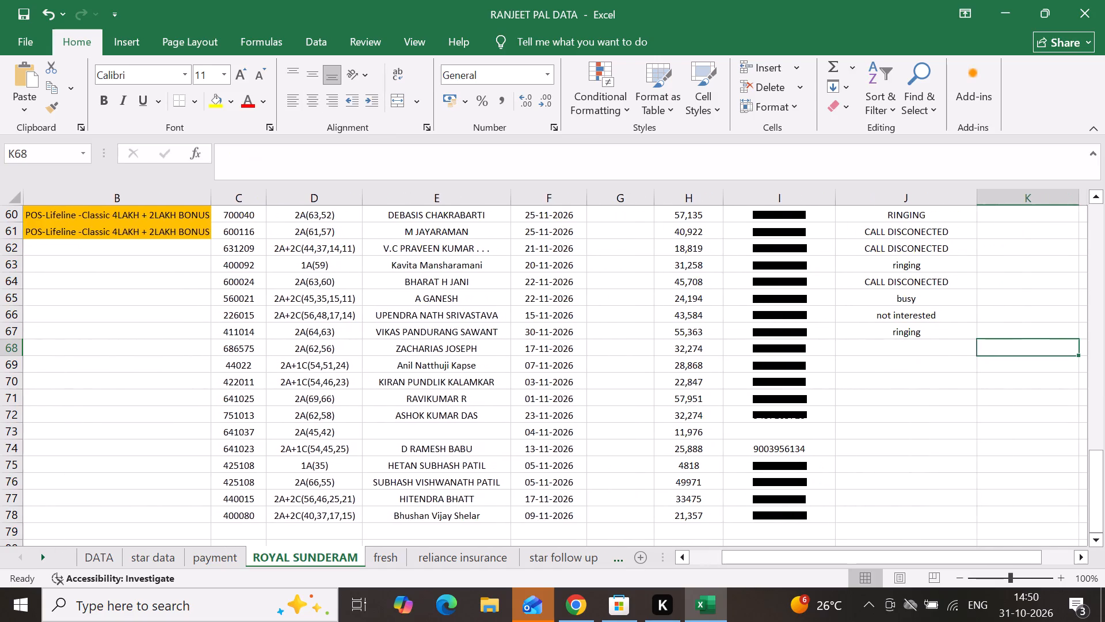
key("Left")
type("voice")
type("mail")
key("Return")
Look up the policyholder's mobile number in cell I69 for the next call.
key("Left")
key("Left")
key("Left")
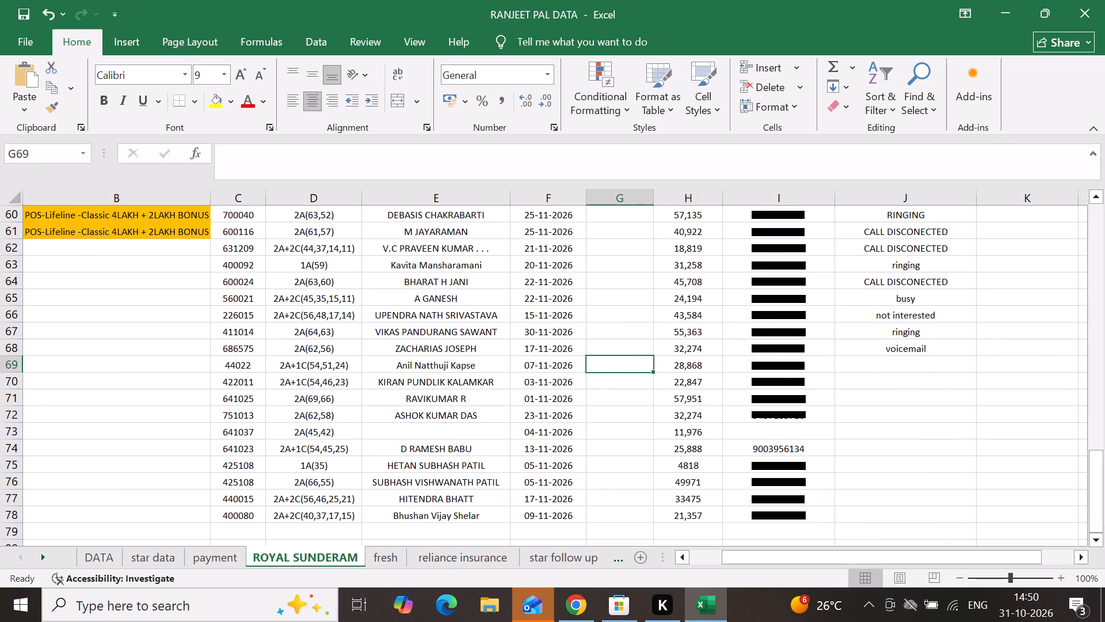
key("Right")
key("Right")
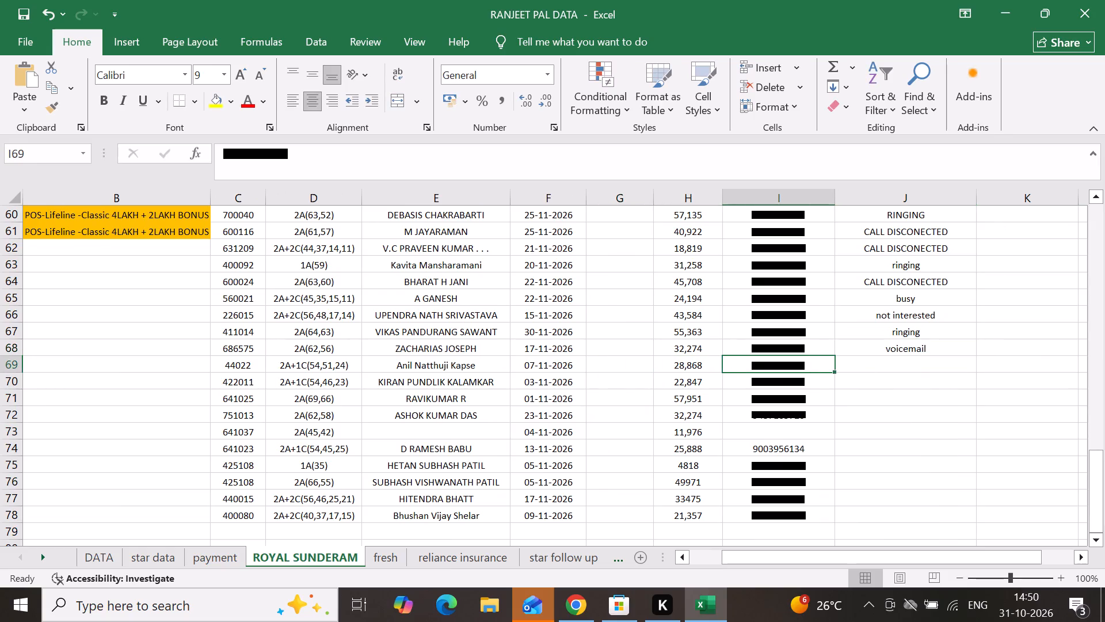
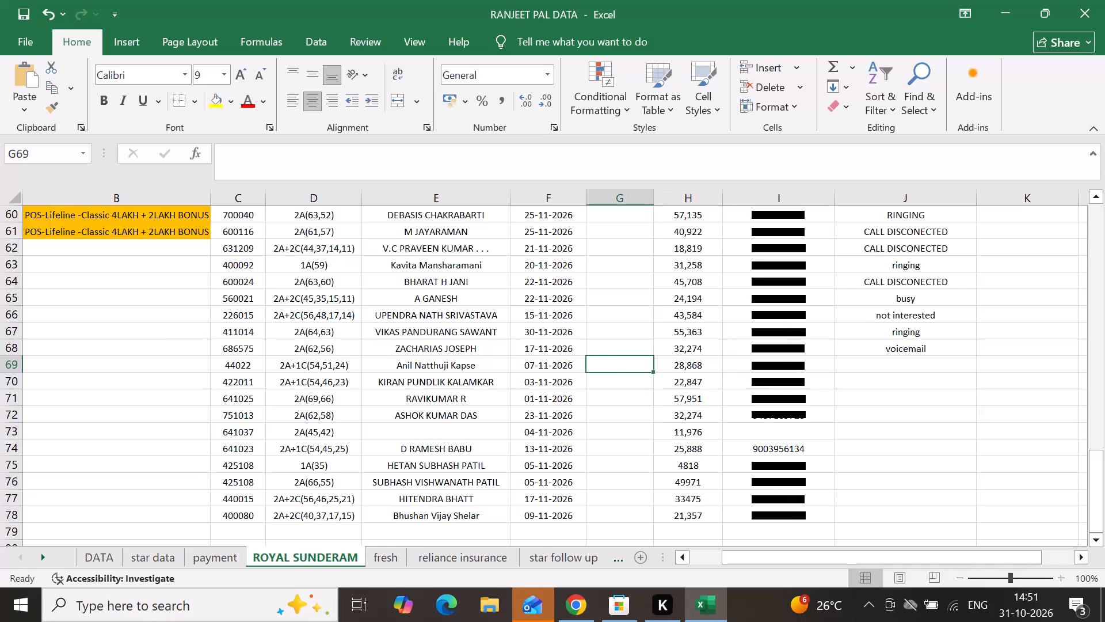
Review the policy details across row 69, including the family ages, policyholder name, renewal date, premium and mobile number.
key("Left")
key("Left")
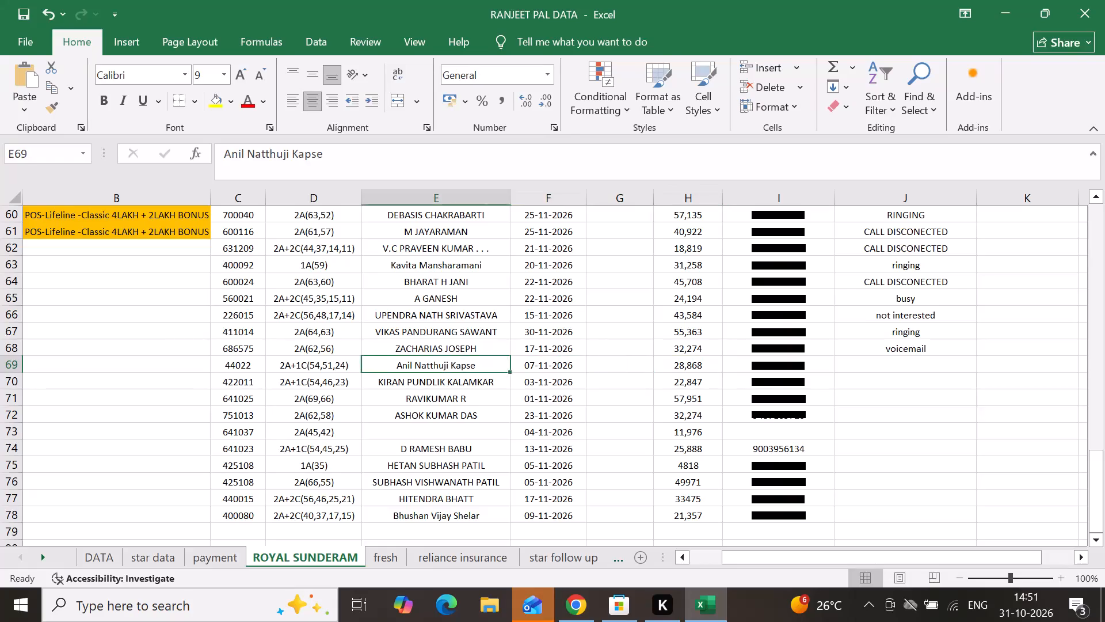
key("Left")
key("Right")
key("Right")
key("Right")
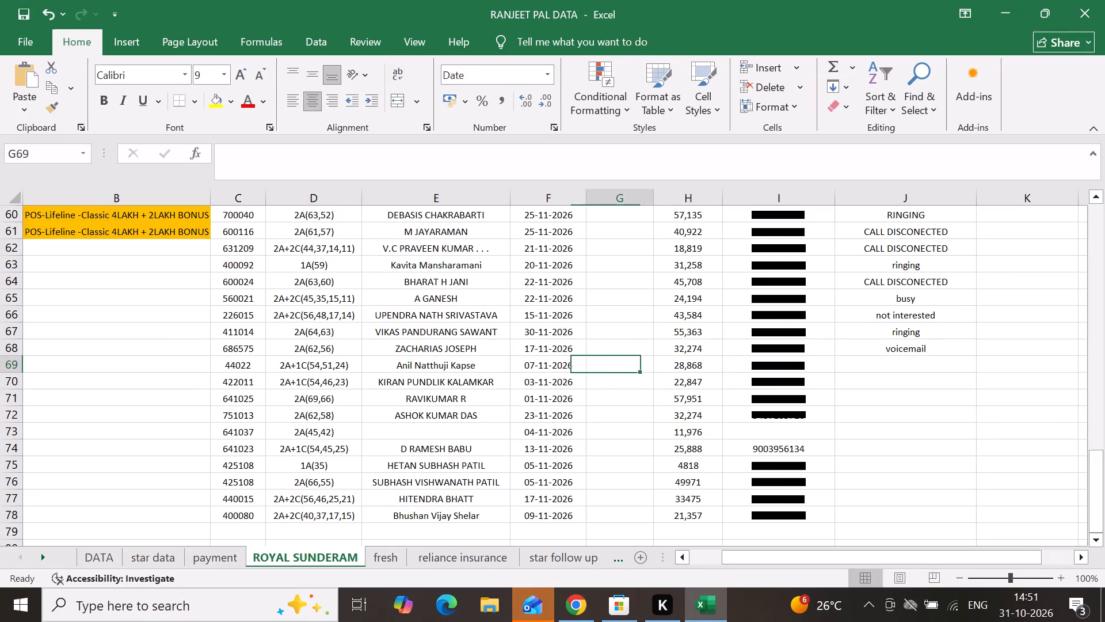
key("Right")
key("Right")
key("Left")
key("Left")
key("Left")
key("Left")
key("Left")
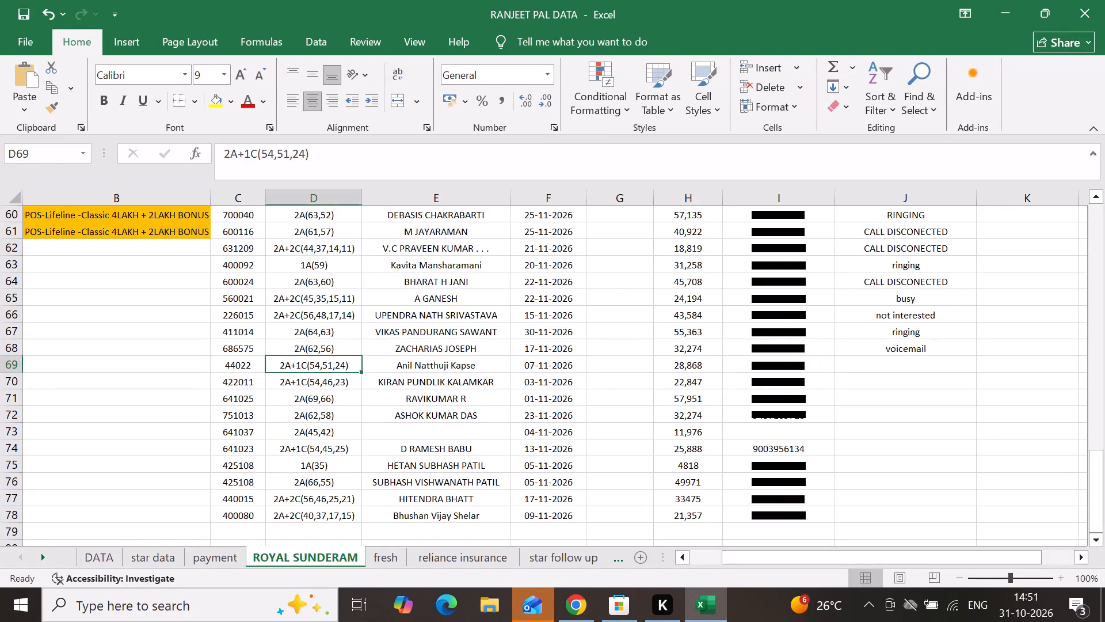
key("Left")
key("Left")
key("Right")
key("Right")
key("Right")
key("Right")
key("Right")
key("Right")
key("Right")
key("Right")
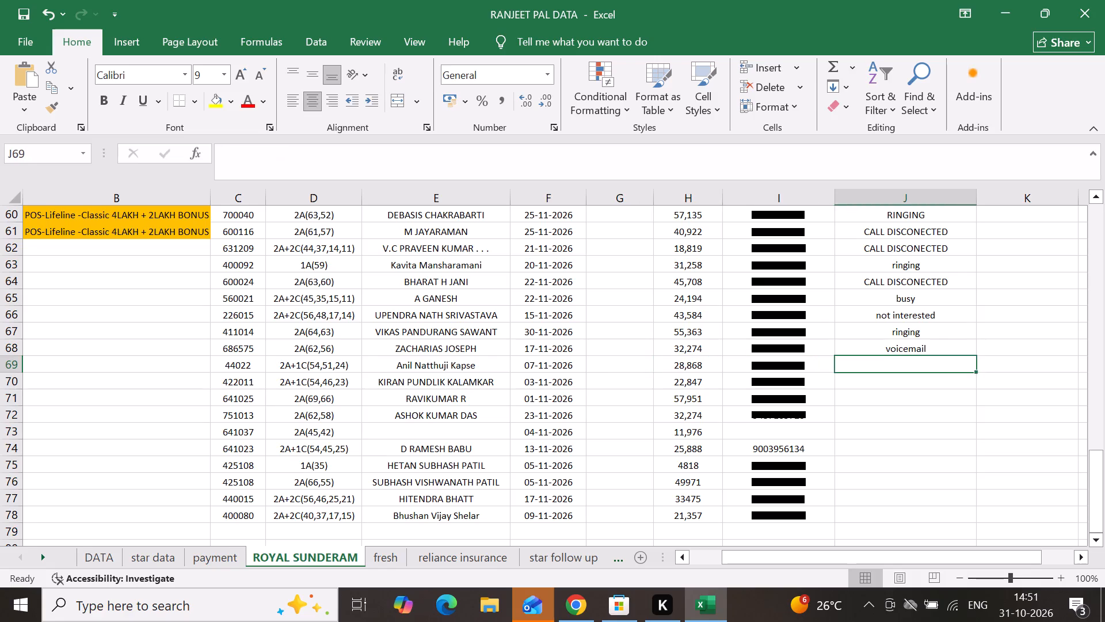
key("Left")
key("Left")
key("Left")
key("Left")
key("Left")
key("Right")
key("Right")
key("Right")
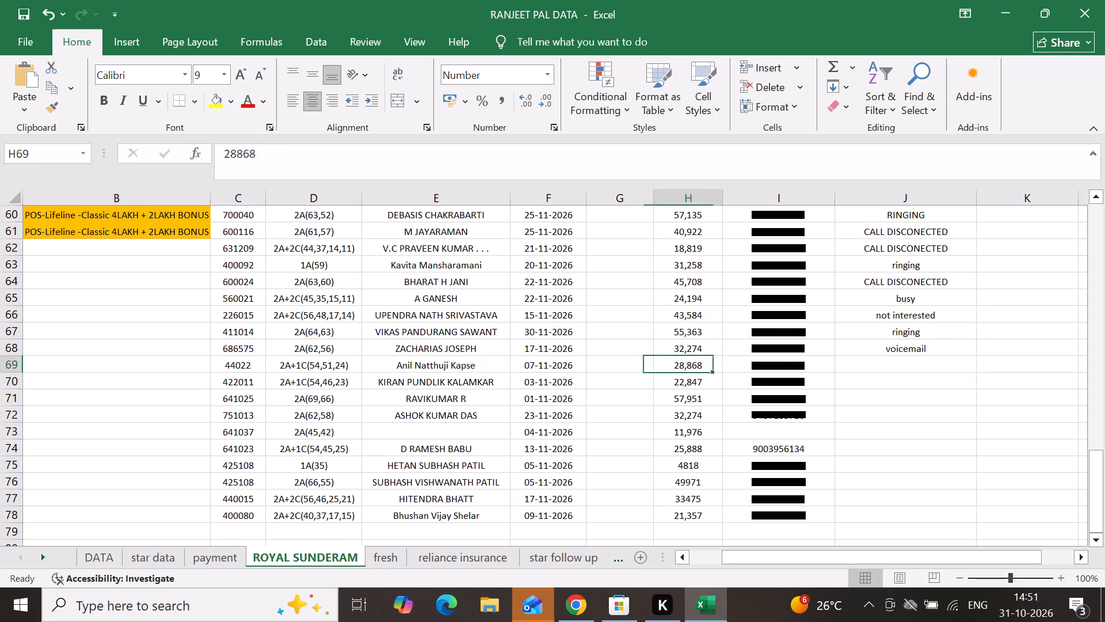
Enter "not interested" as the call status for row 69 in cell J69.
key("Right")
key("Right")
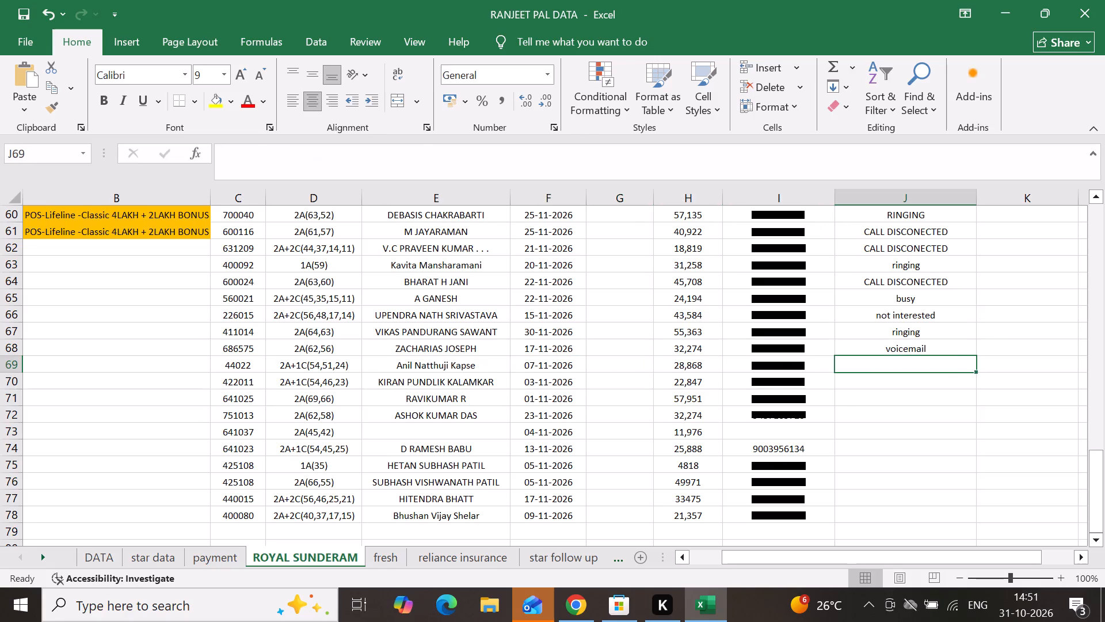
type("not intweretsr")
key("BackSpace")
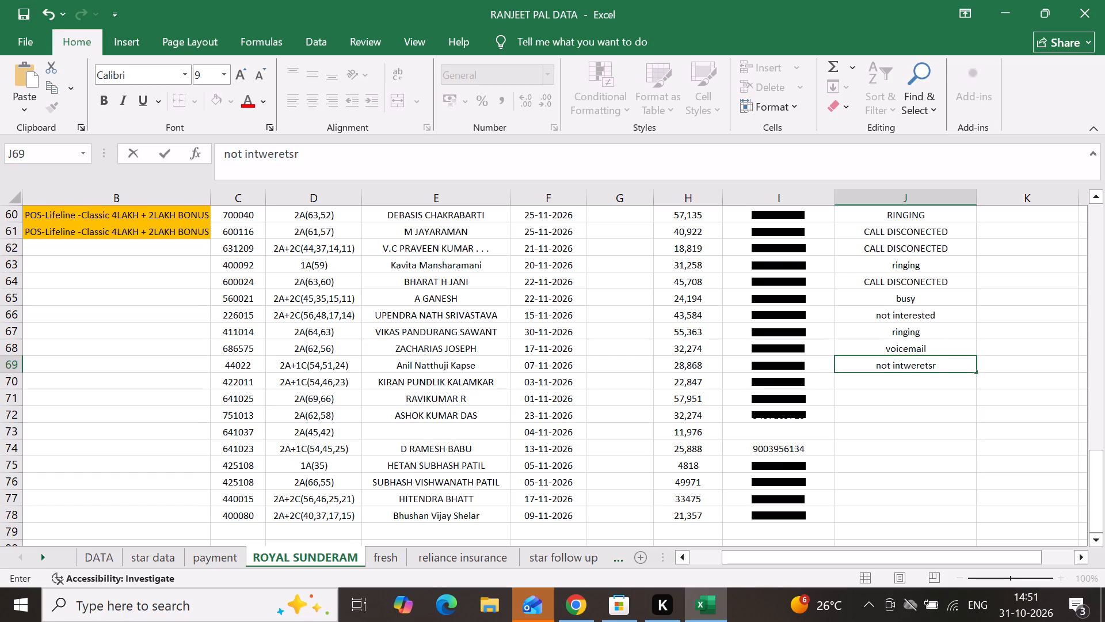
key("BackSpace")
key("BackSpace")
key("BackSpace")
key("BackSpace")
key("BackSpace")
key("BackSpace")
key("BackSpace")
key("BackSpace")
key("BackSpace")
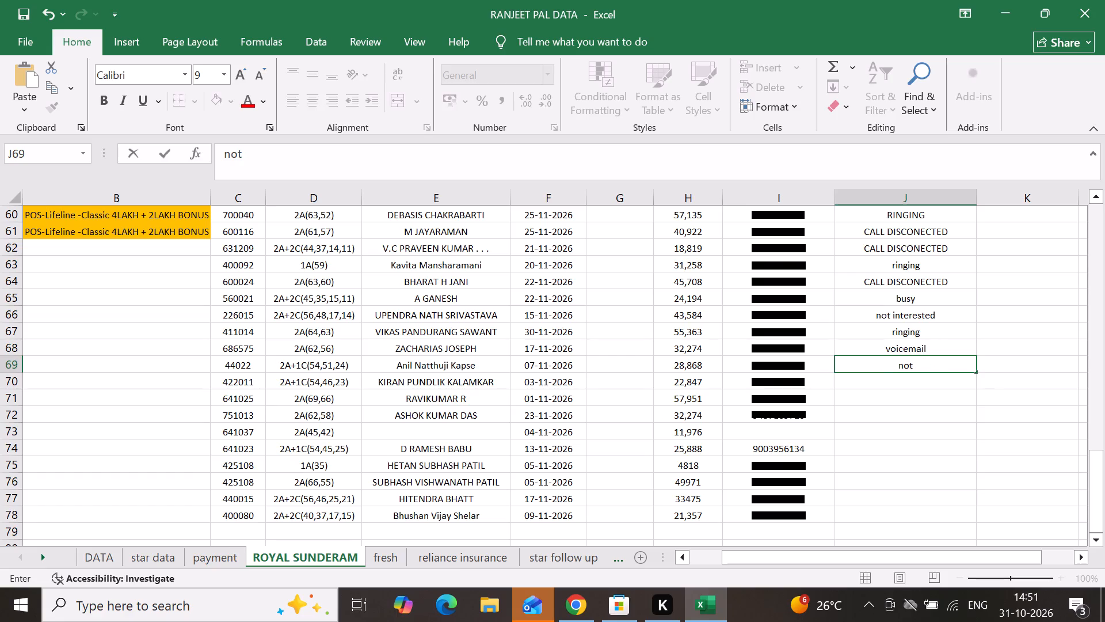
type("interestedr")
key("BackSpace")
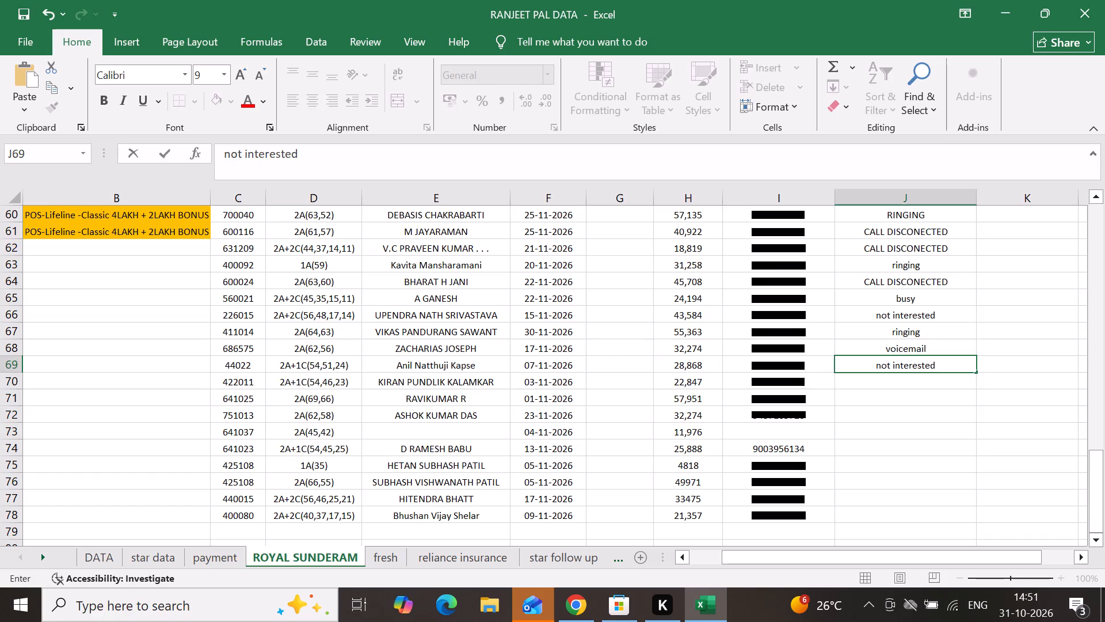
type("ed")
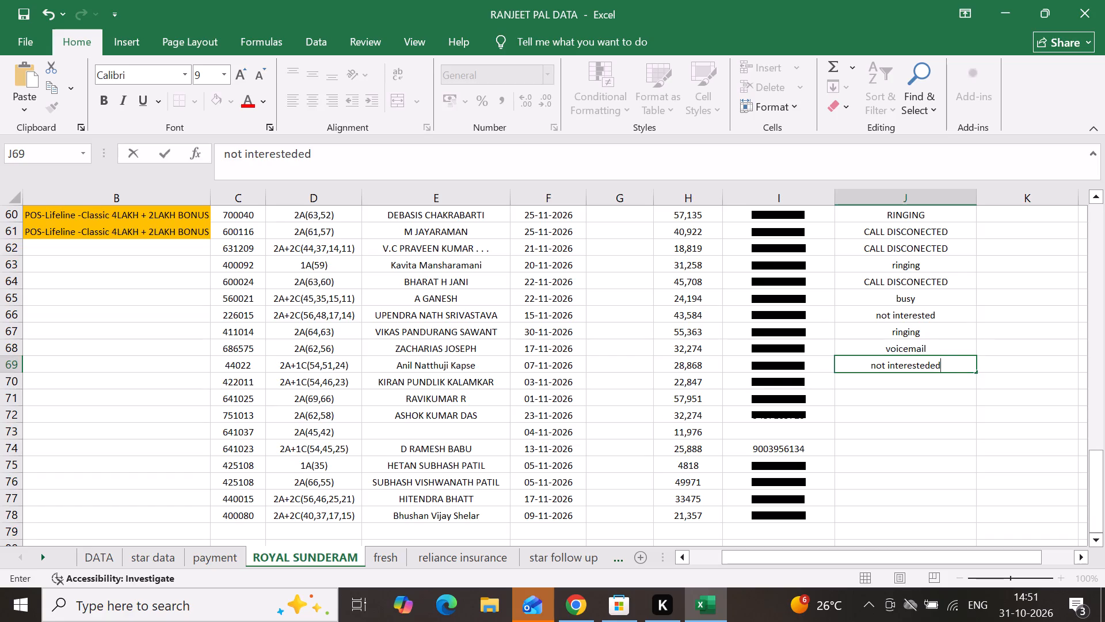
key("BackSpace")
key("BackSpace")
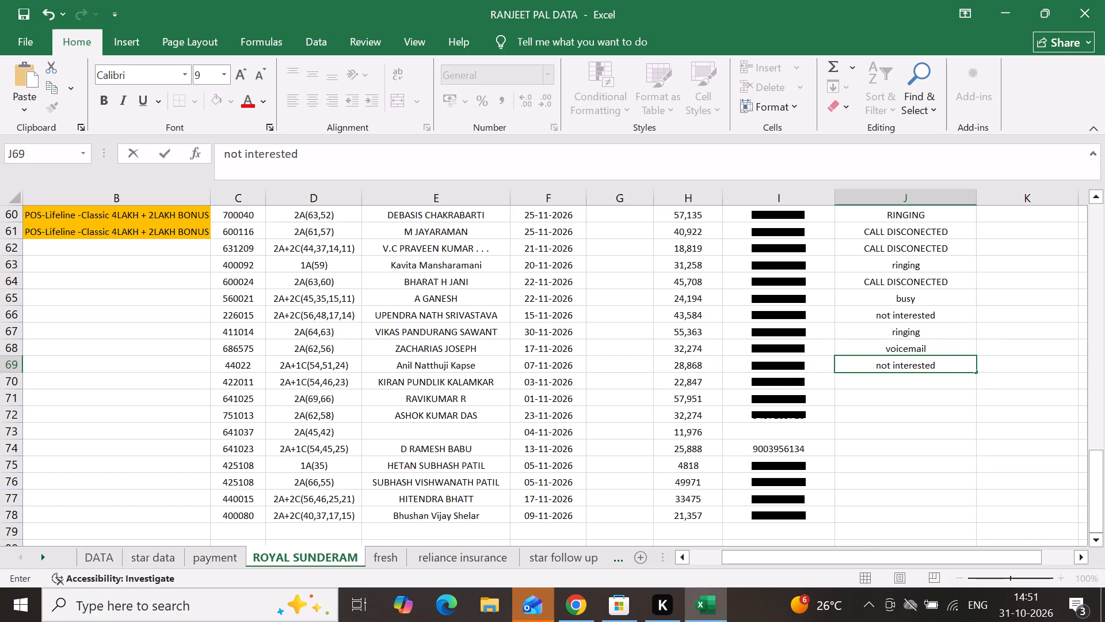
key("Return")
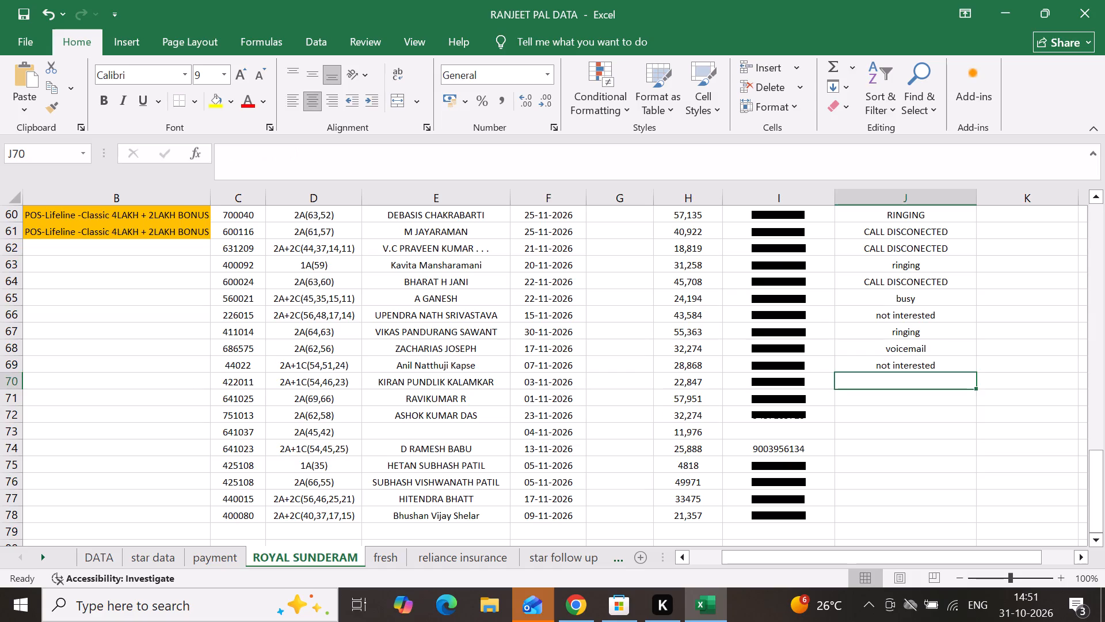
Look up the policyholder's mobile number in cell I76.
left_click(698, 480)
left_click(771, 480)
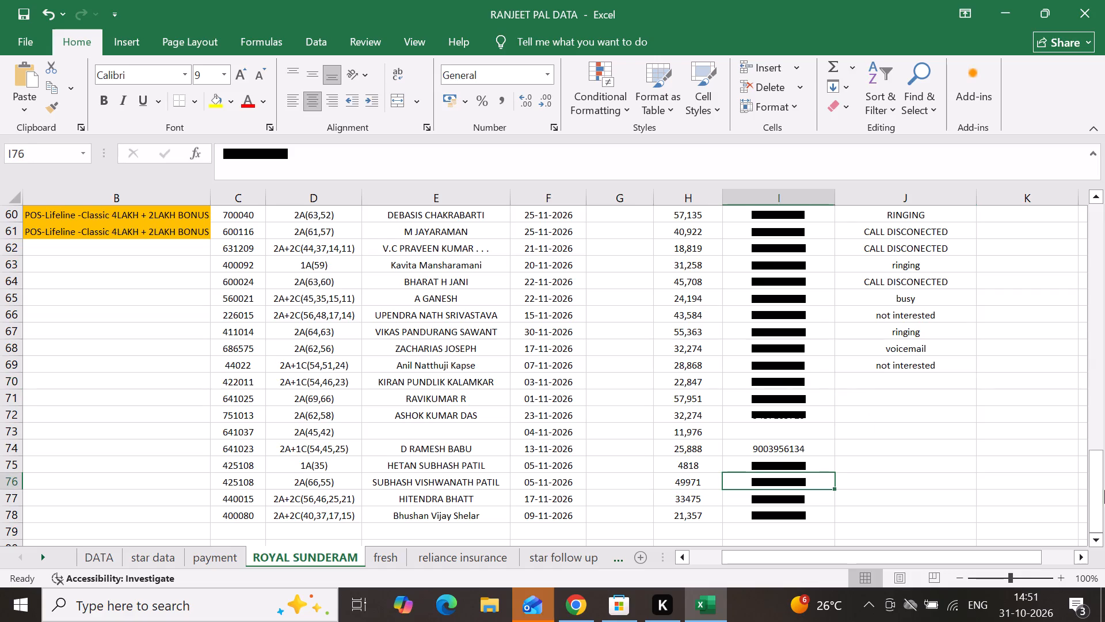
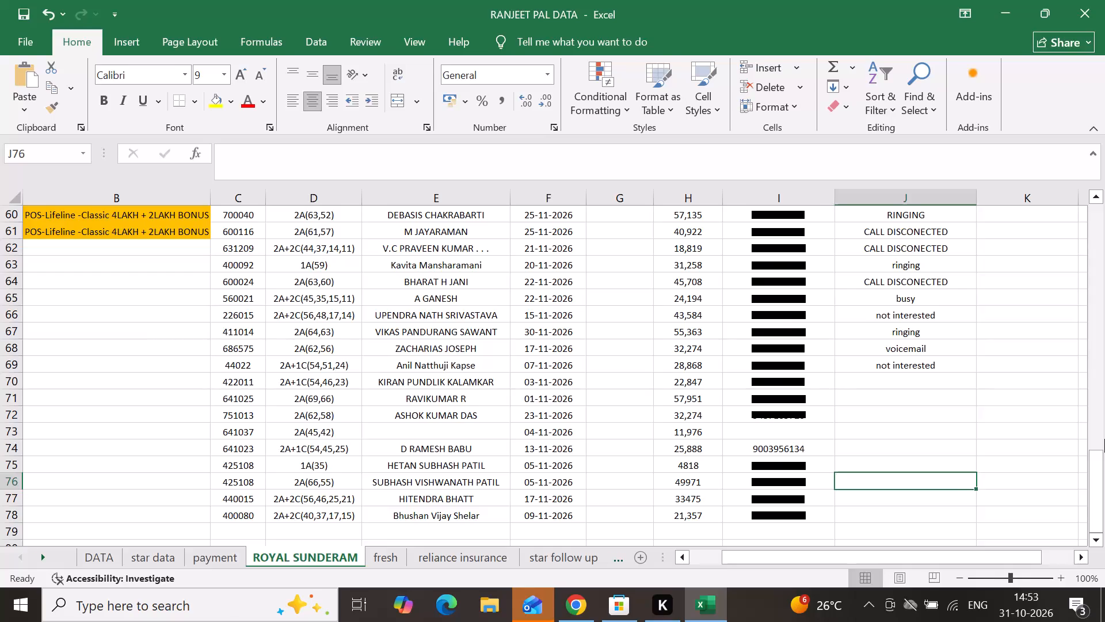
Enter "renewal" as the call status for row 76 in cell J76.
type("renewal")
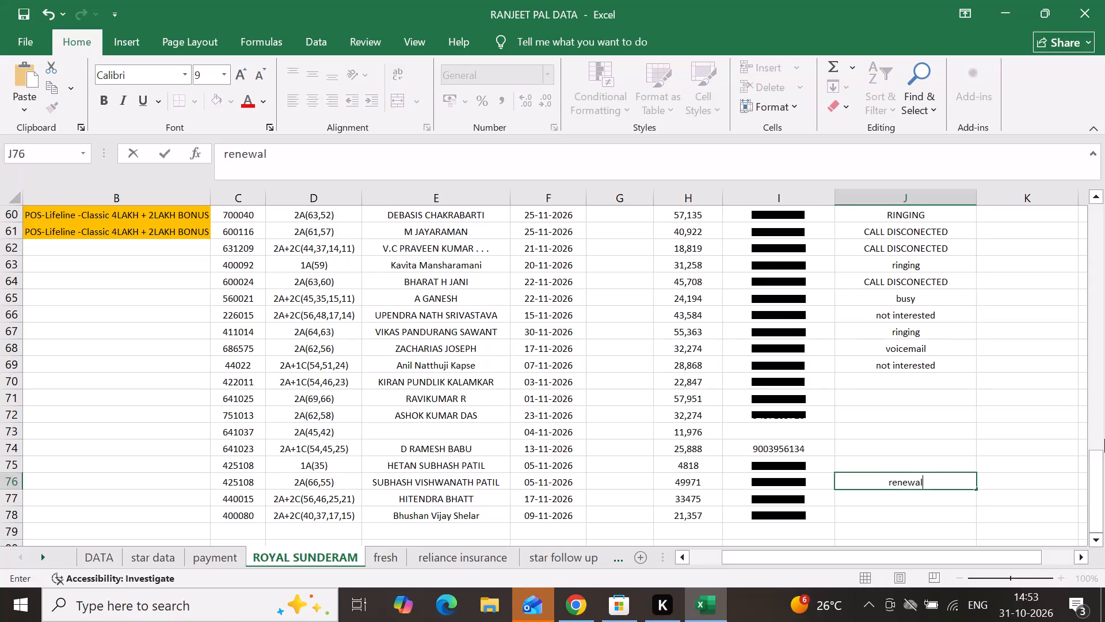
key("Return")
Review the renewal date, premium and mobile number in row 75, and check the mobile number in cell I74.
key("Up")
key("Up")
key("Left")
key("Left")
key("Left")
key("Left")
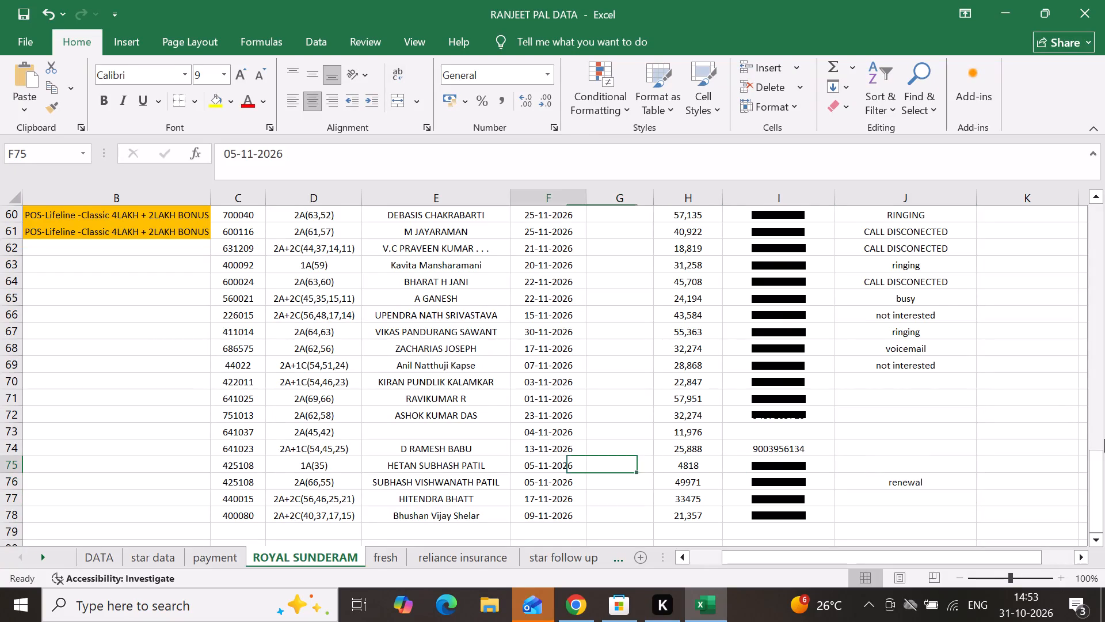
key("Right")
key("Right")
key("Right")
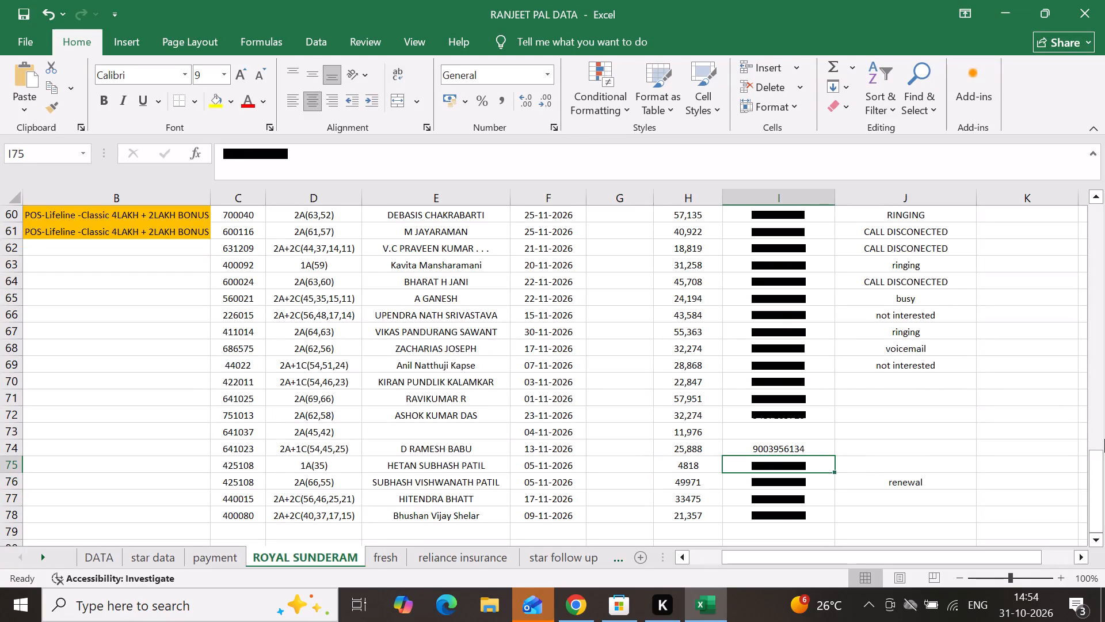
key("Up")
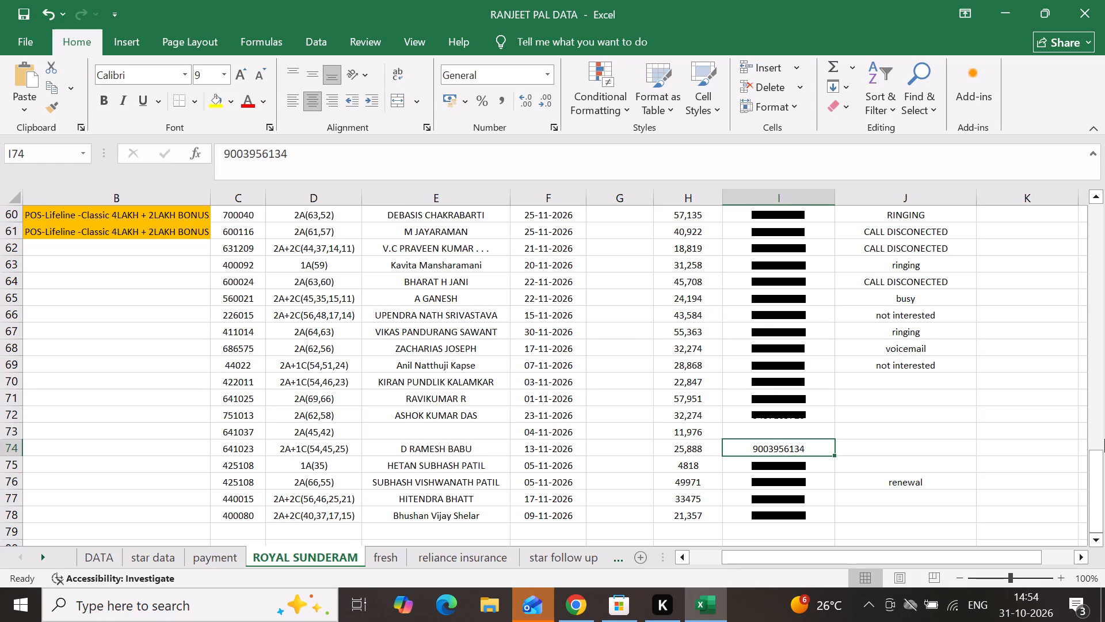
Review the policy details across row 72, from the family ages in column D to the mobile number in column I.
key("Up")
key("Up")
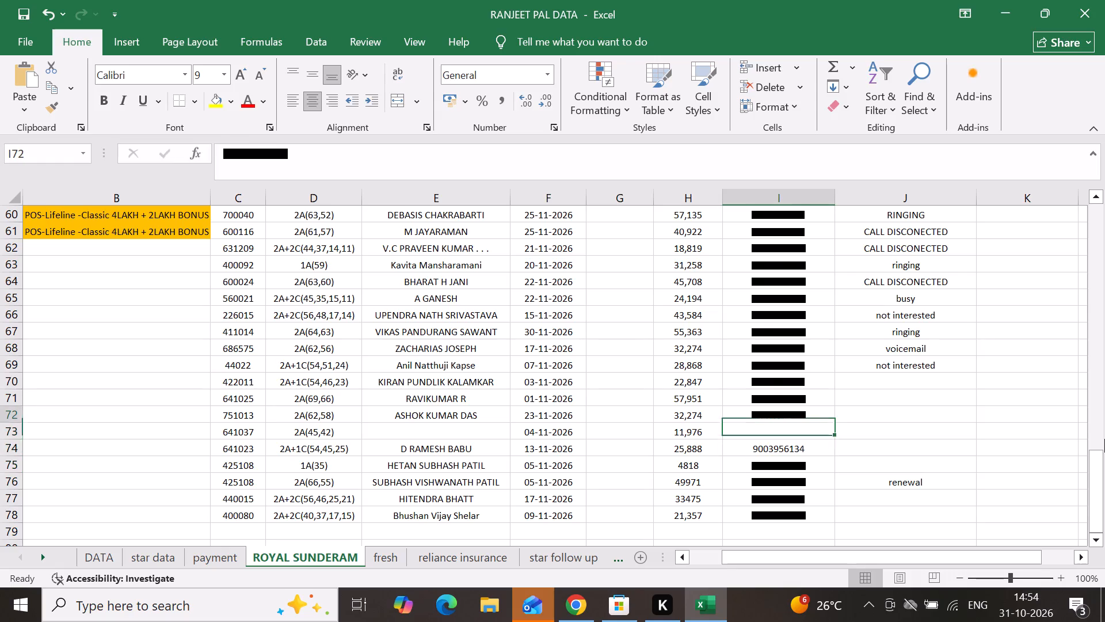
key("Left")
key("Left")
key("Left")
key("Left")
key("Left")
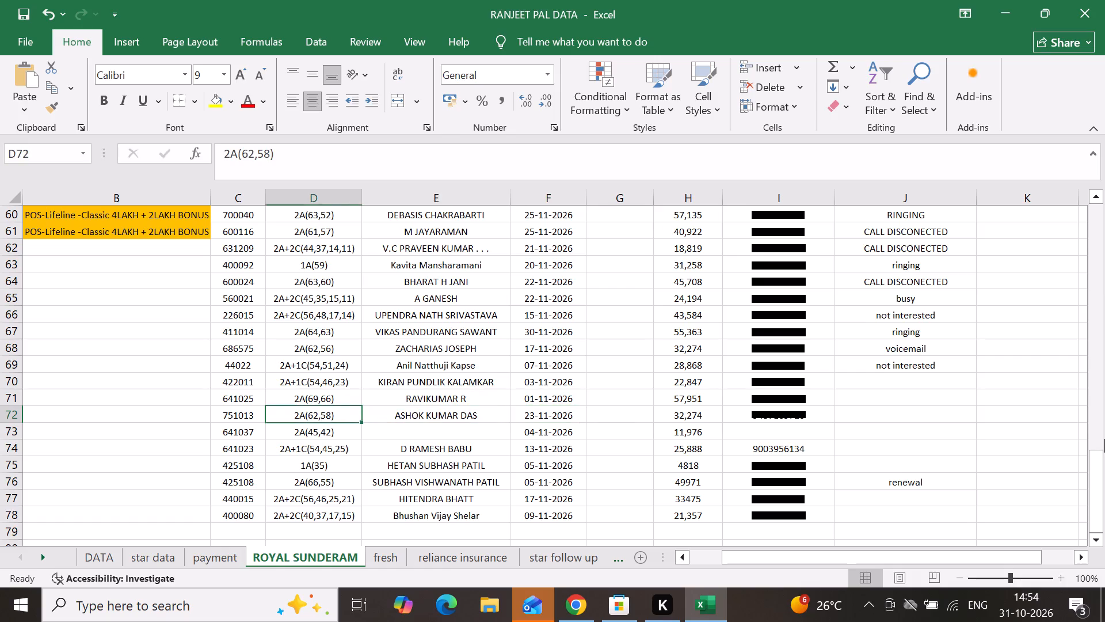
key("Right")
key("Right")
key("Right")
key("Right")
key("Right")
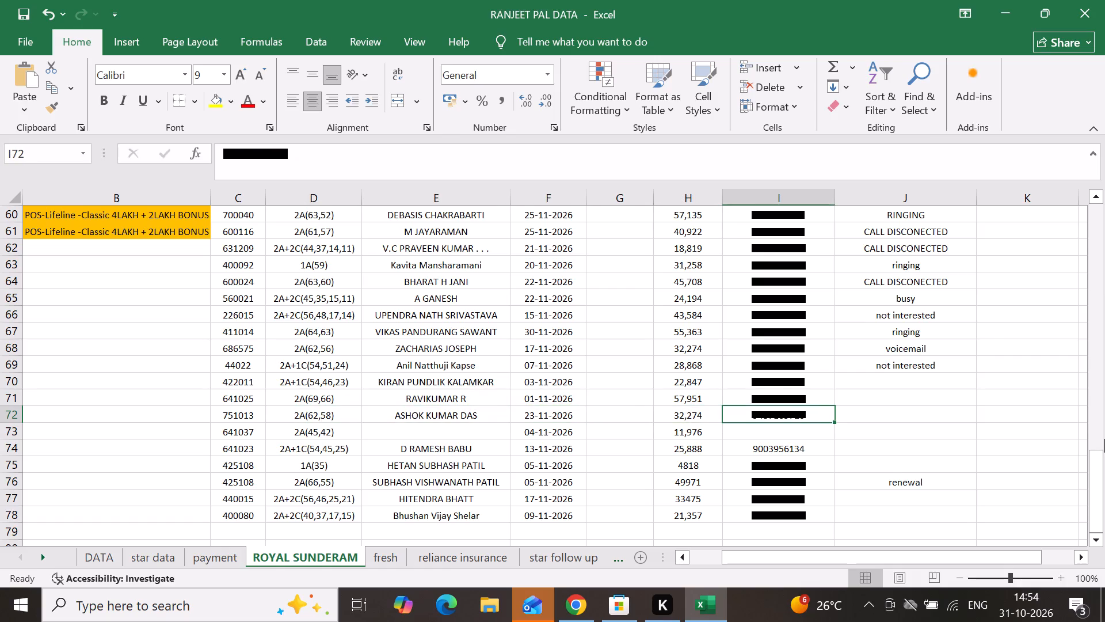
Check the mobile number in row 71 and enter "switch off" as its call status in cell J71.
key("Up")
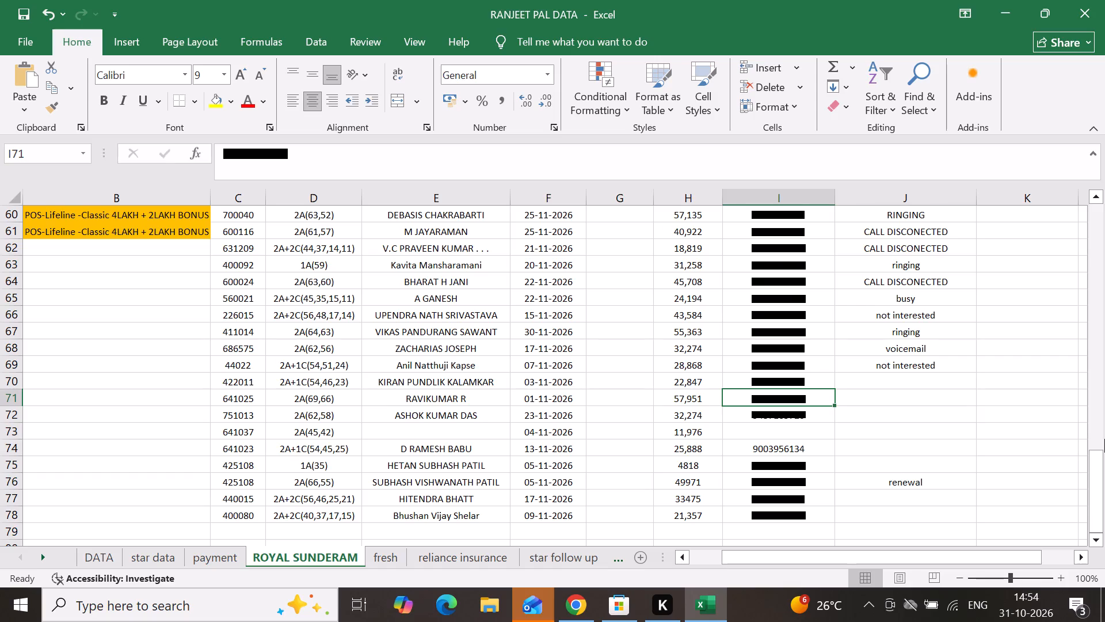
key("Right")
key("Right")
key("Left")
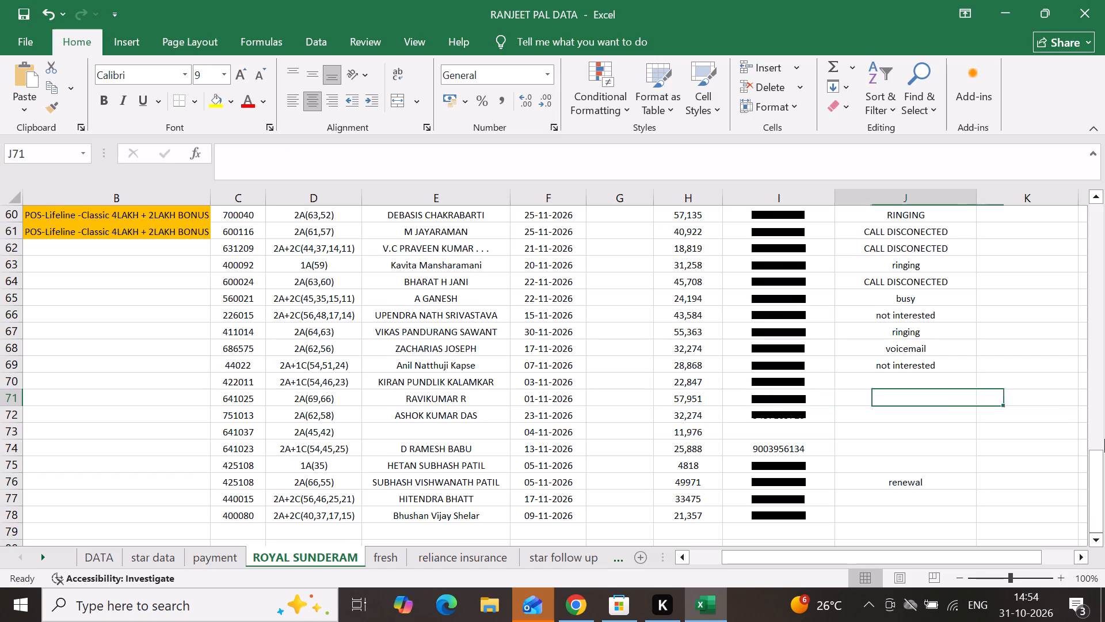
type("switch ogg")
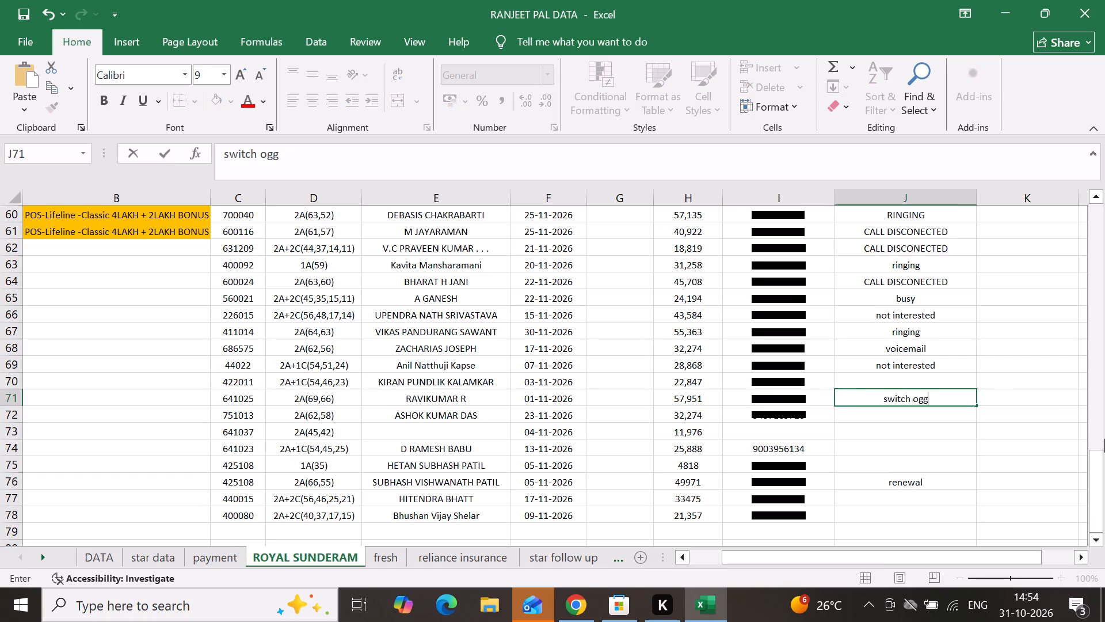
key("BackSpace")
key("BackSpace")
type("ff")
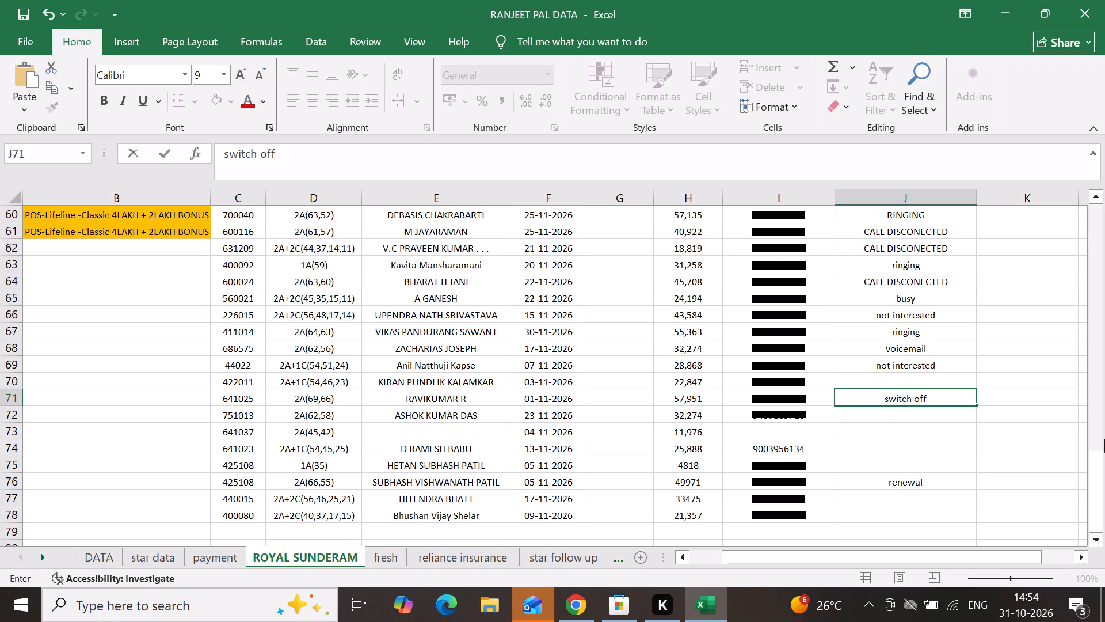
key("Return")
Check the renewal date and premium in row 72 and look up the policyholder's mobile number in cell I72.
key("Left")
key("Left")
key("Left")
key("Left")
key("Right")
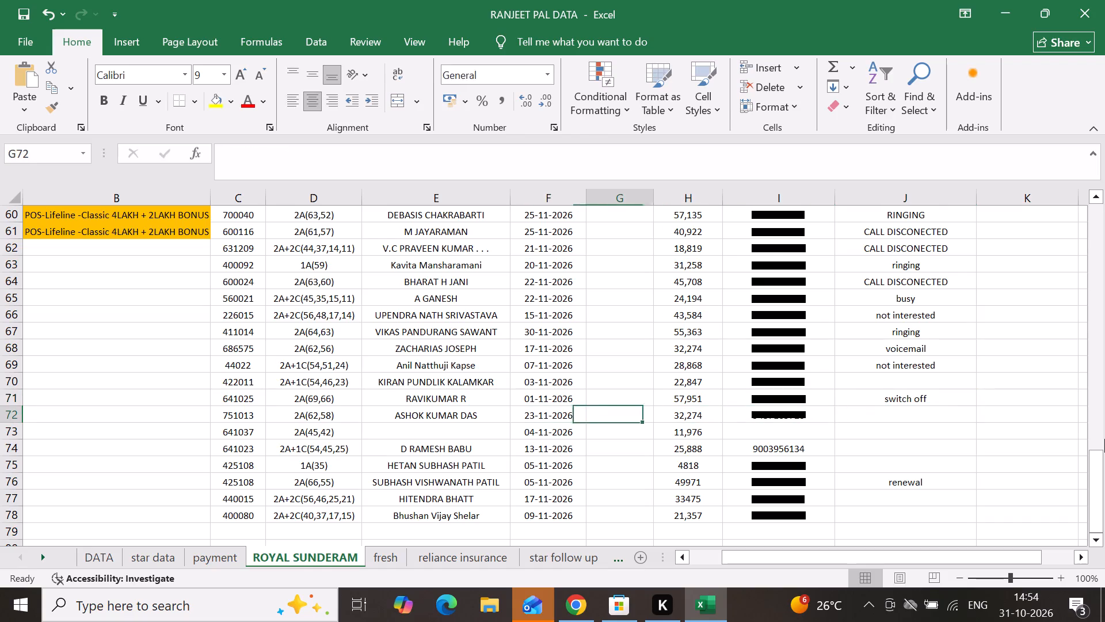
key("Right")
key("Right")
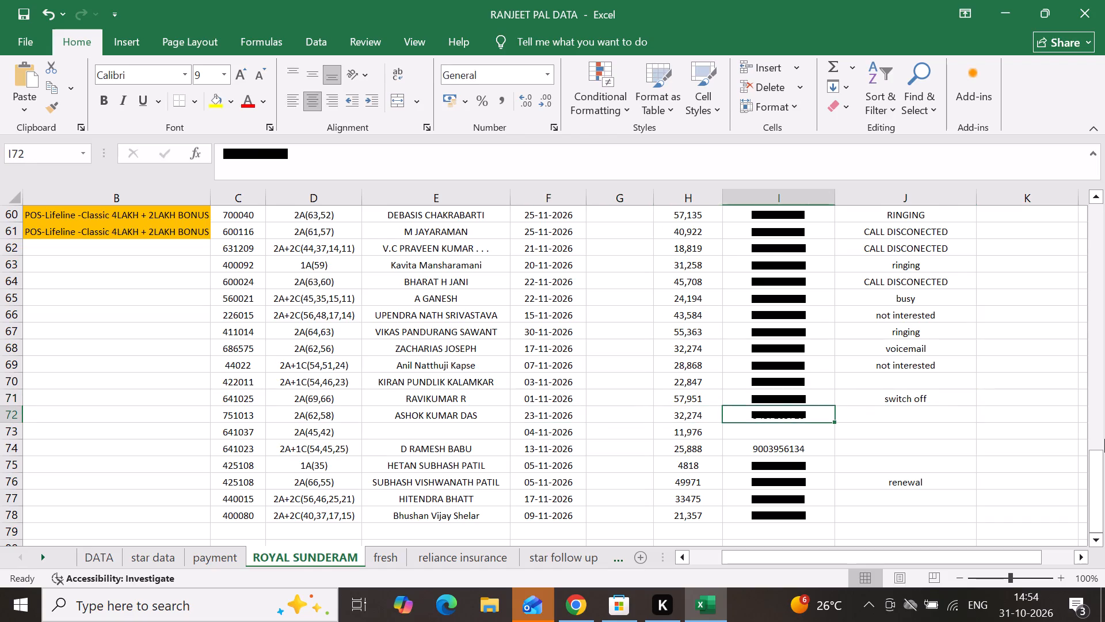
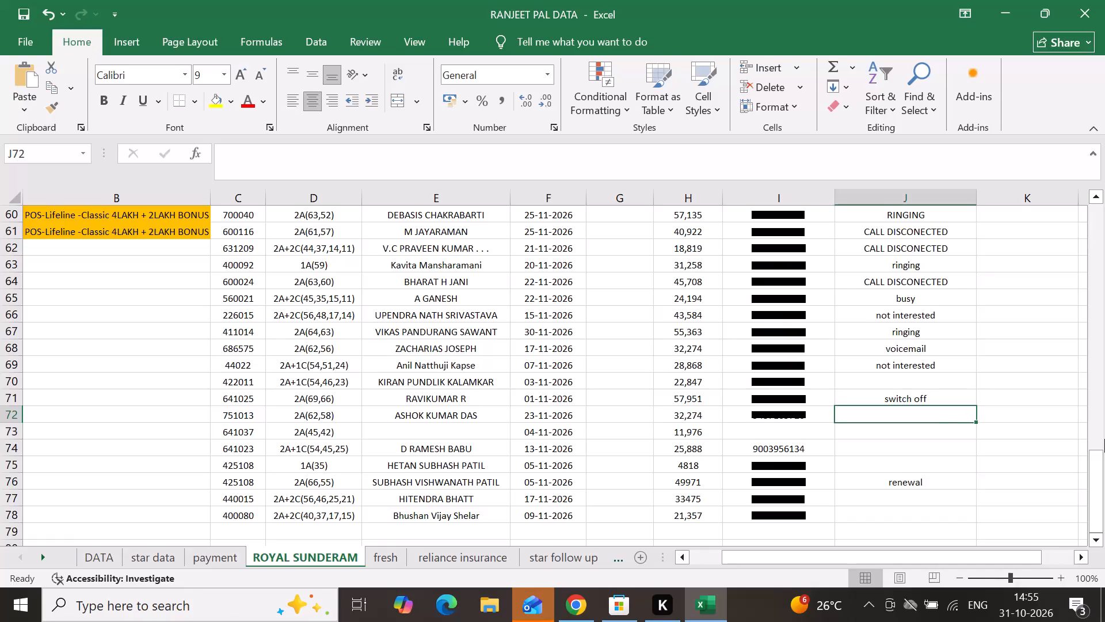
Enter "not interested" as the call status in cell J72.
type("not")
key("space")
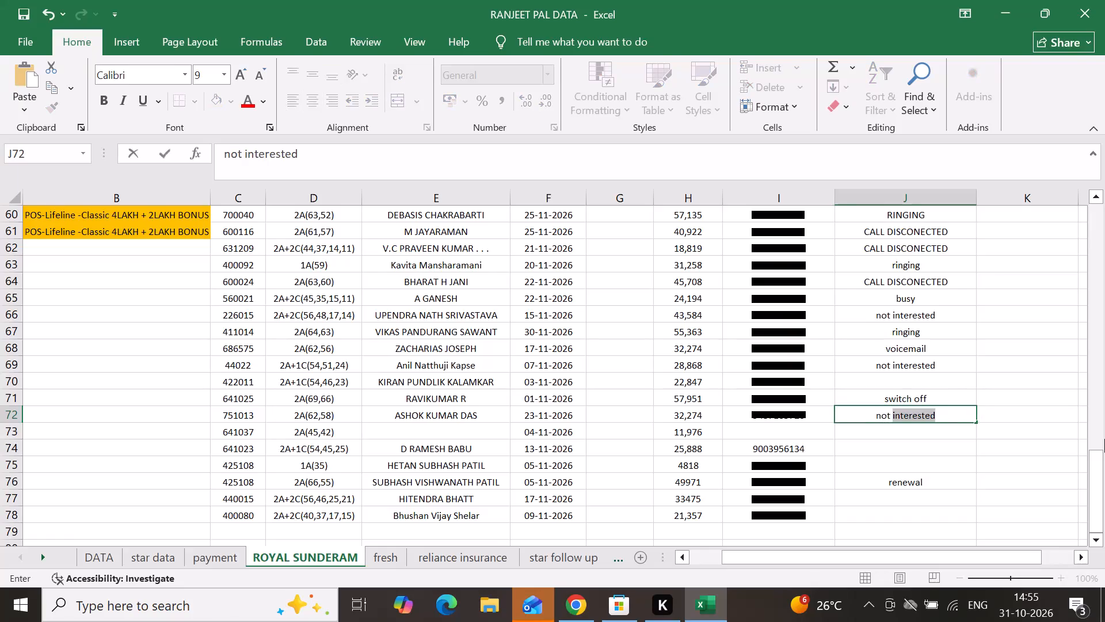
key("Return")
Check the premium in row 73 and look up the policyholder's mobile number in cell I74.
key("Left")
key("Left")
key("Left")
key("Right")
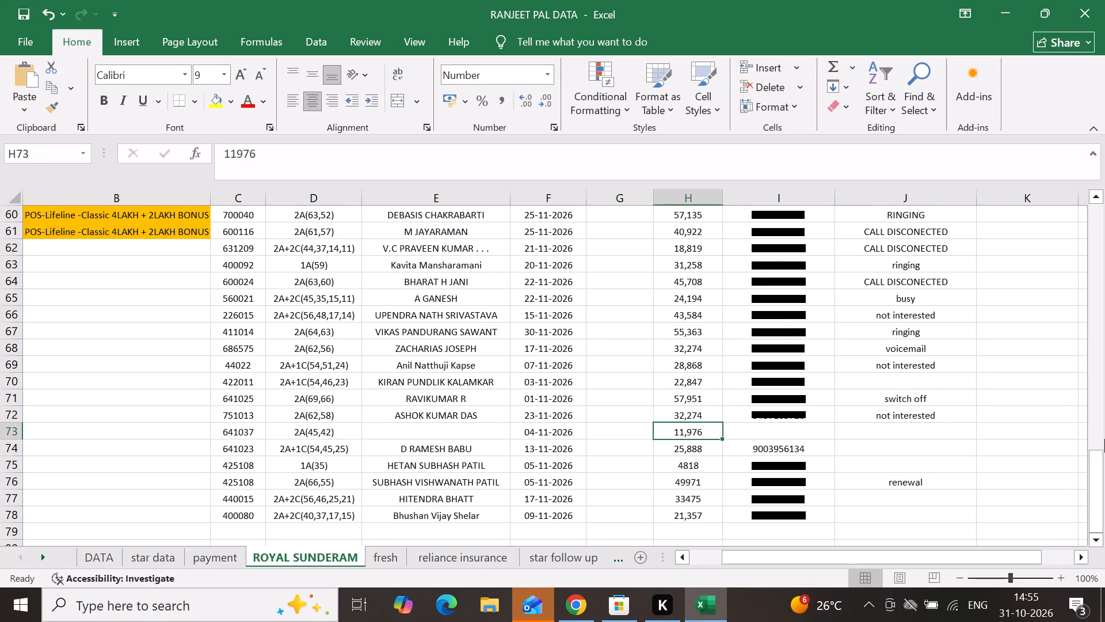
key("Down")
key("Right")
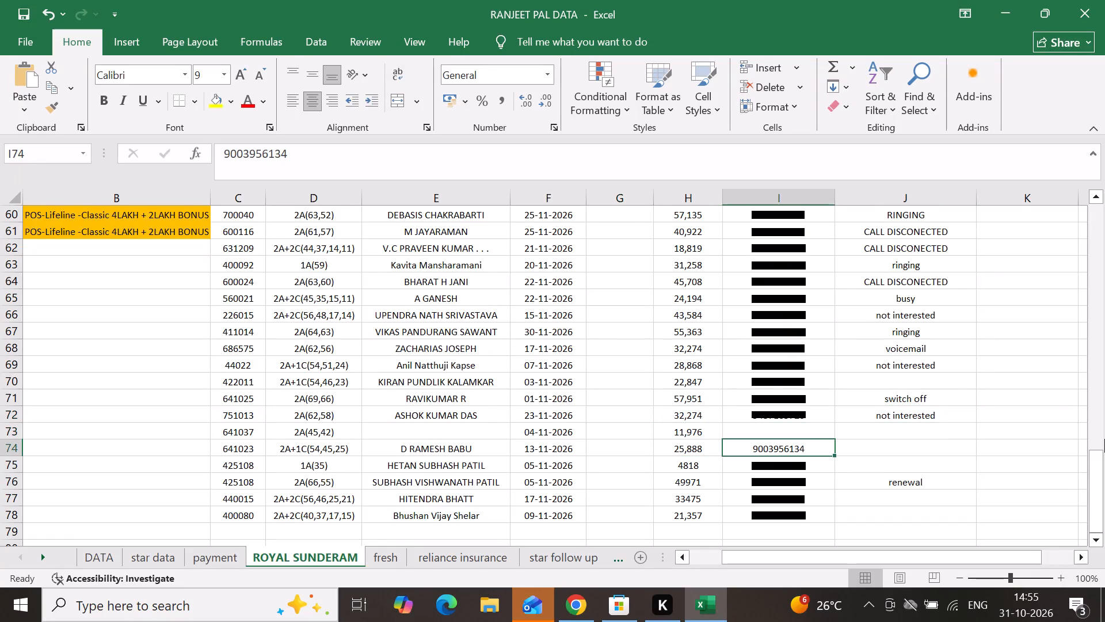
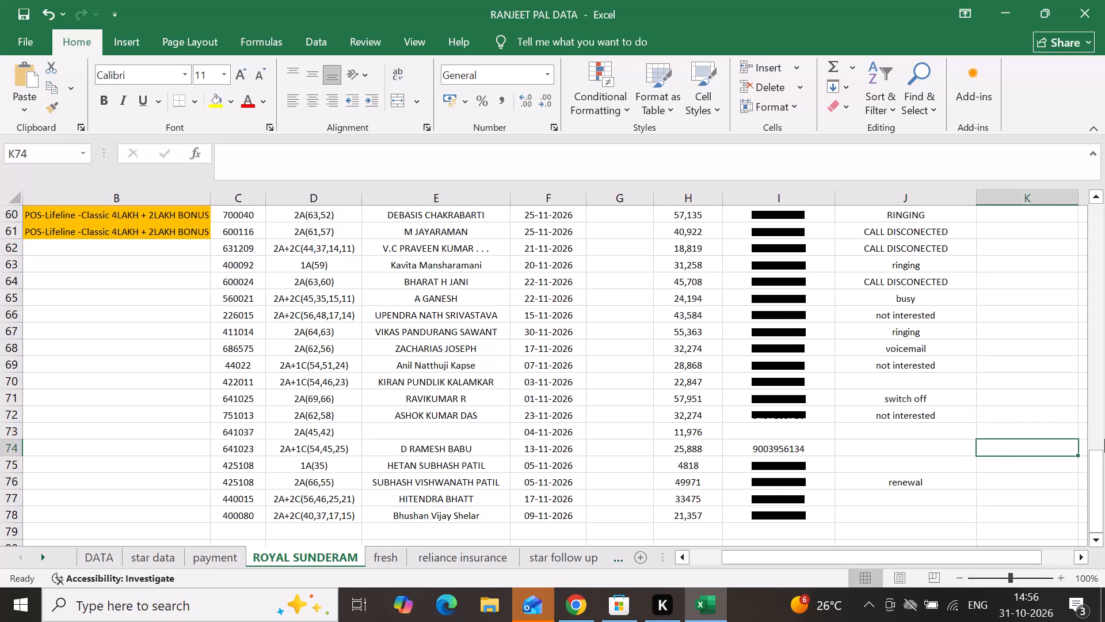
Enter "not connected" as the call status in cell J74.
key("Left")
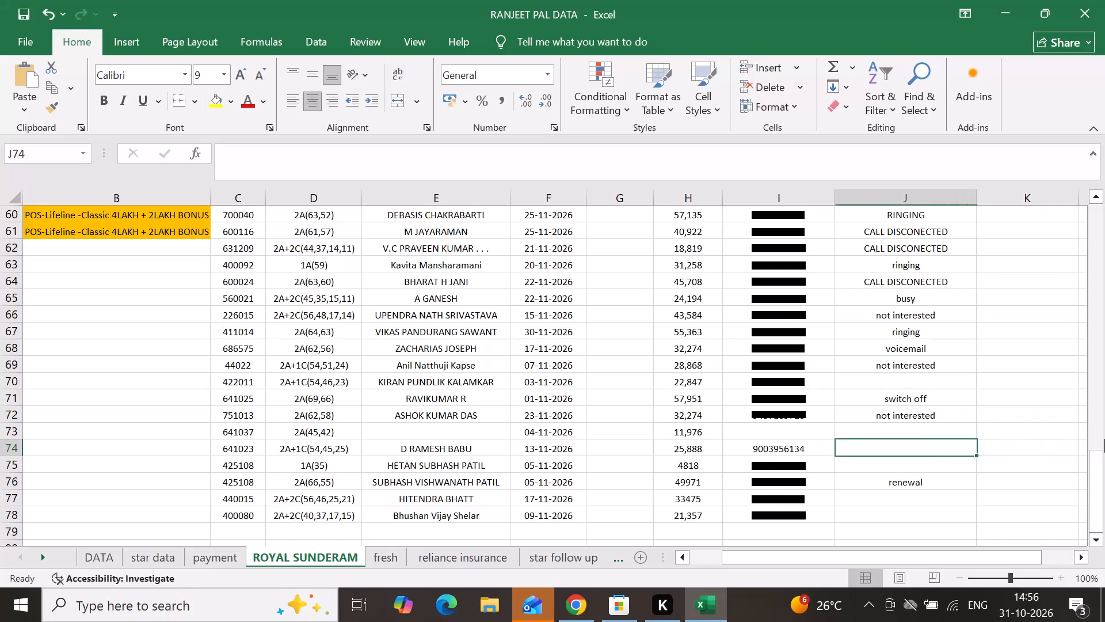
type("not conected")
key("Return")
Check the policyholder details in row 75 and look up the mobile number in cell I75.
key("Left")
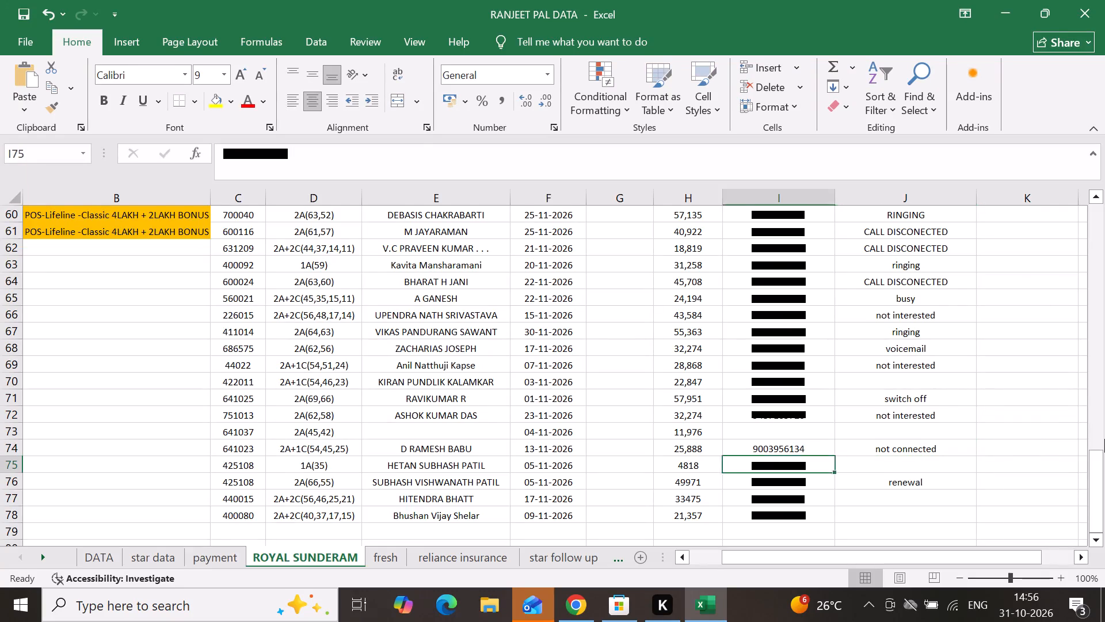
key("Left")
key("Left")
key("Right")
key("Right")
key("Right")
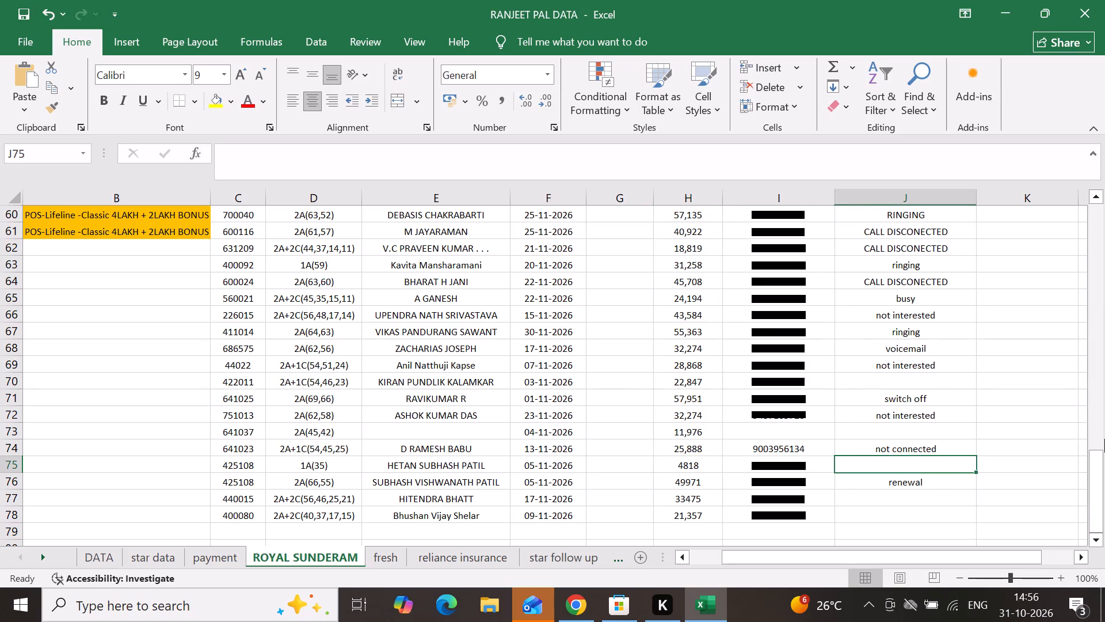
key("Left")
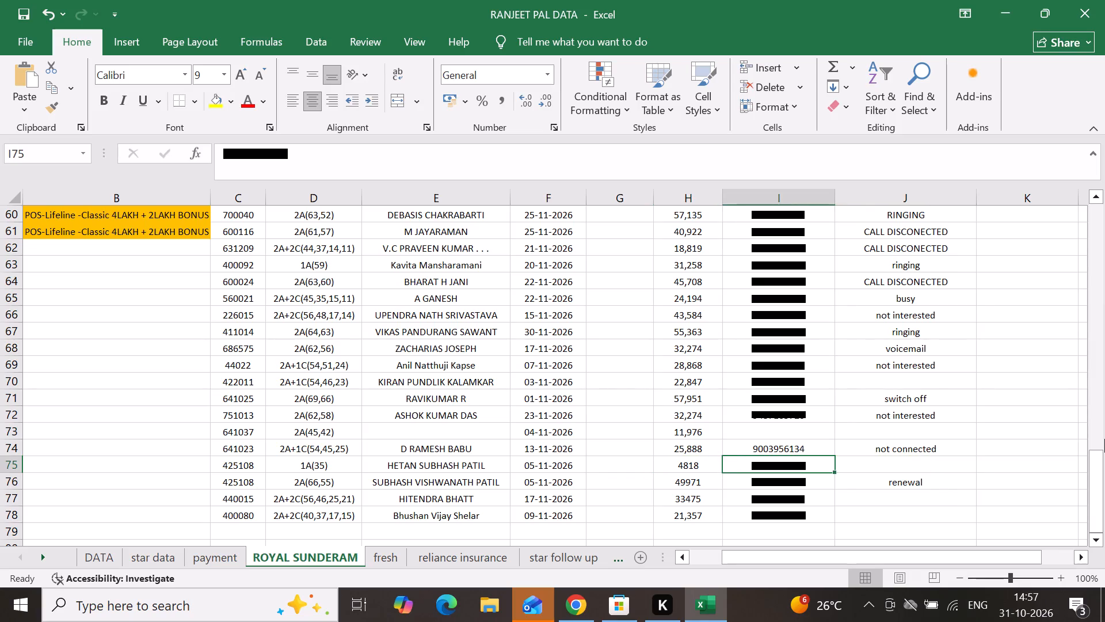
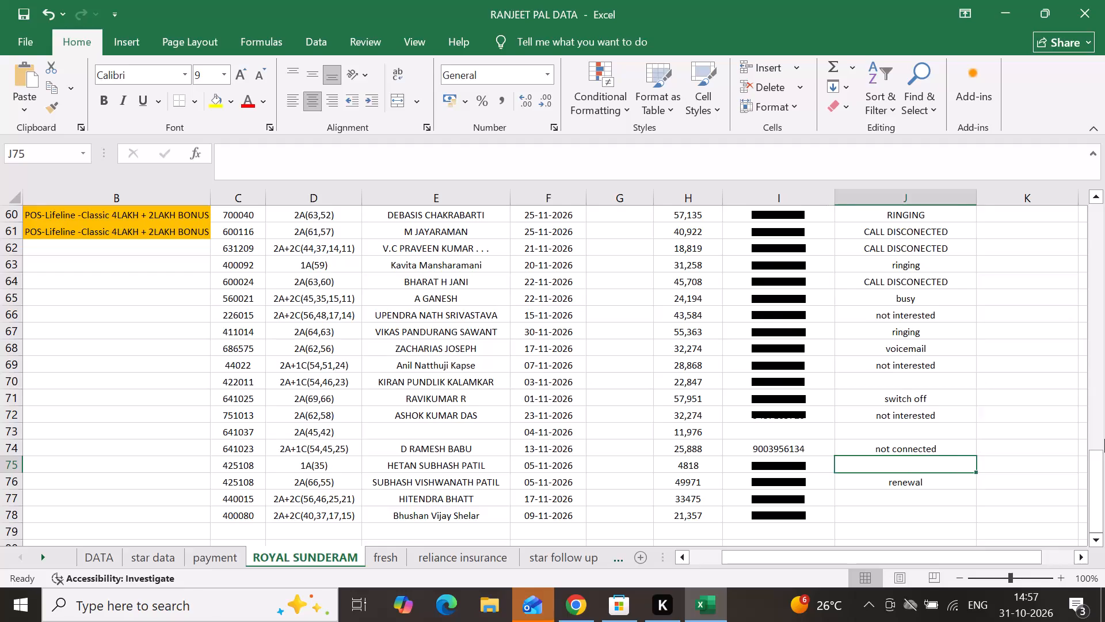
Enter "voicemail" as the call status in cell J75.
type("voicemail")
key("Return")
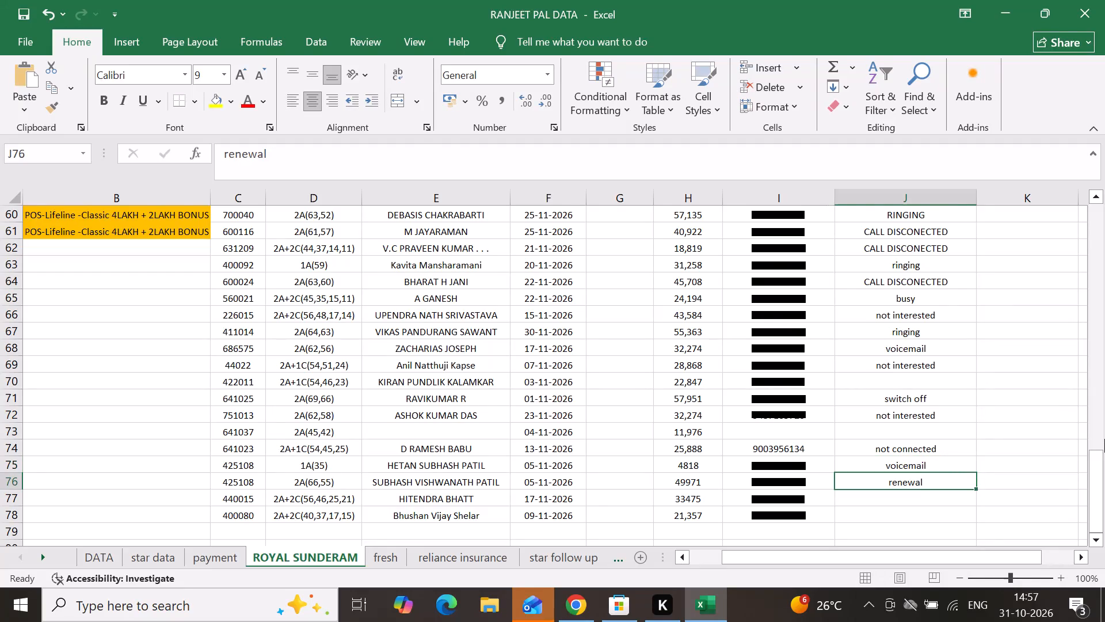
Check the policyholder details in row 77 and look up the mobile number in cell I77.
key("Return")
key("Left")
key("Left")
key("Left")
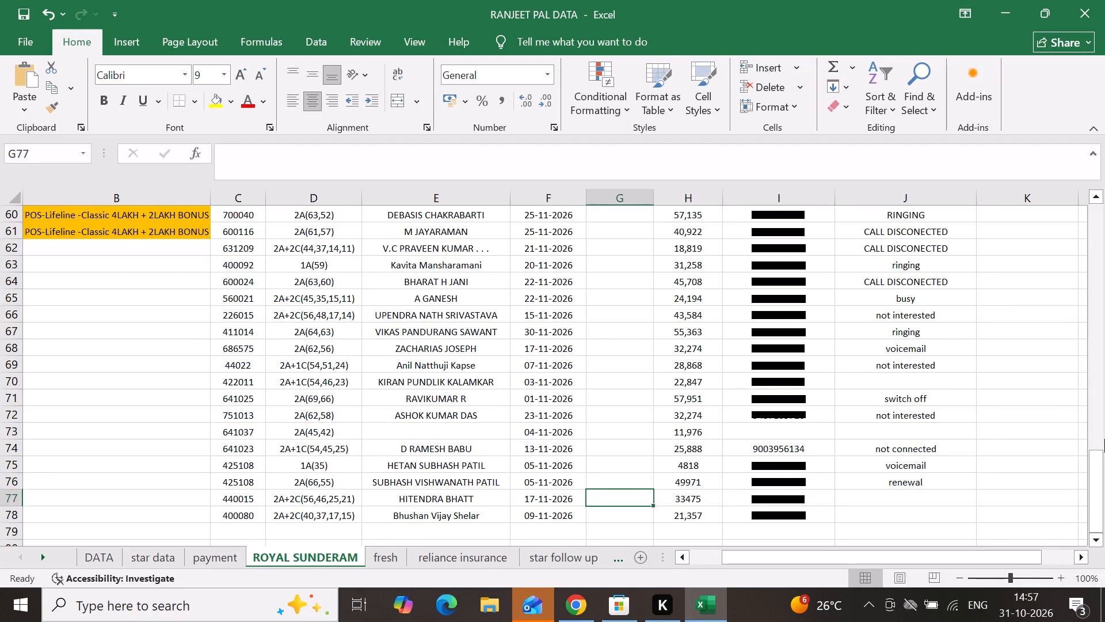
key("Right")
key("Right")
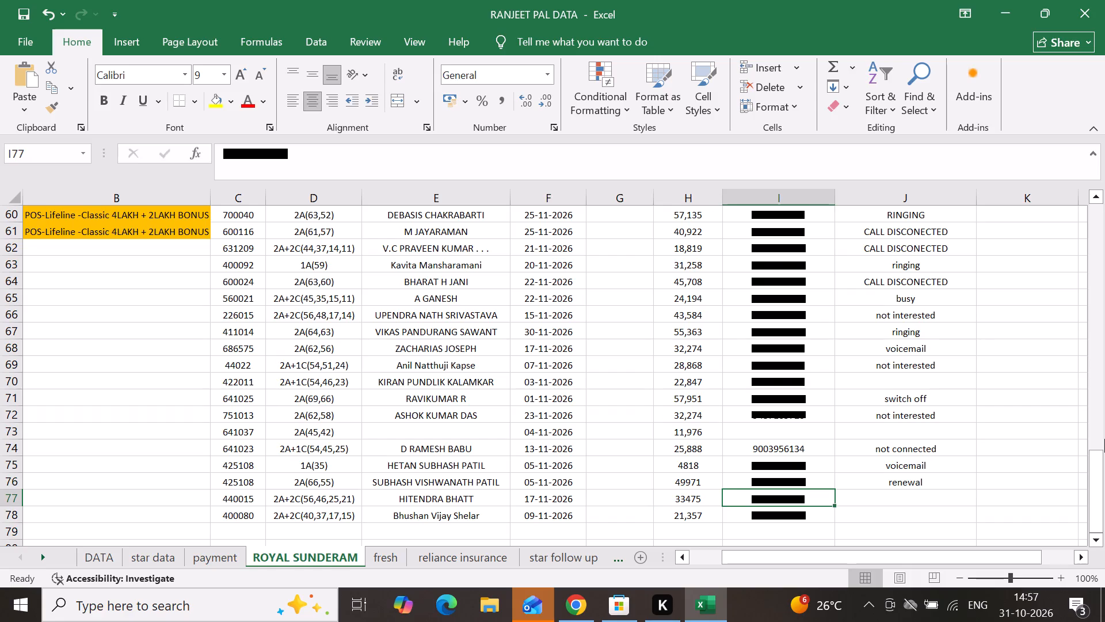
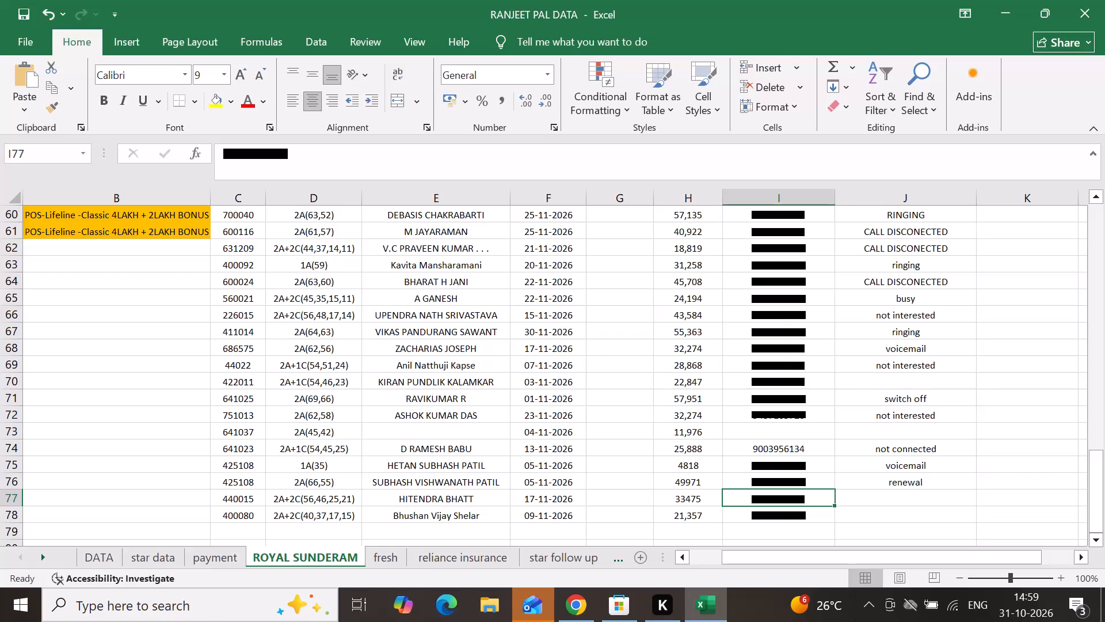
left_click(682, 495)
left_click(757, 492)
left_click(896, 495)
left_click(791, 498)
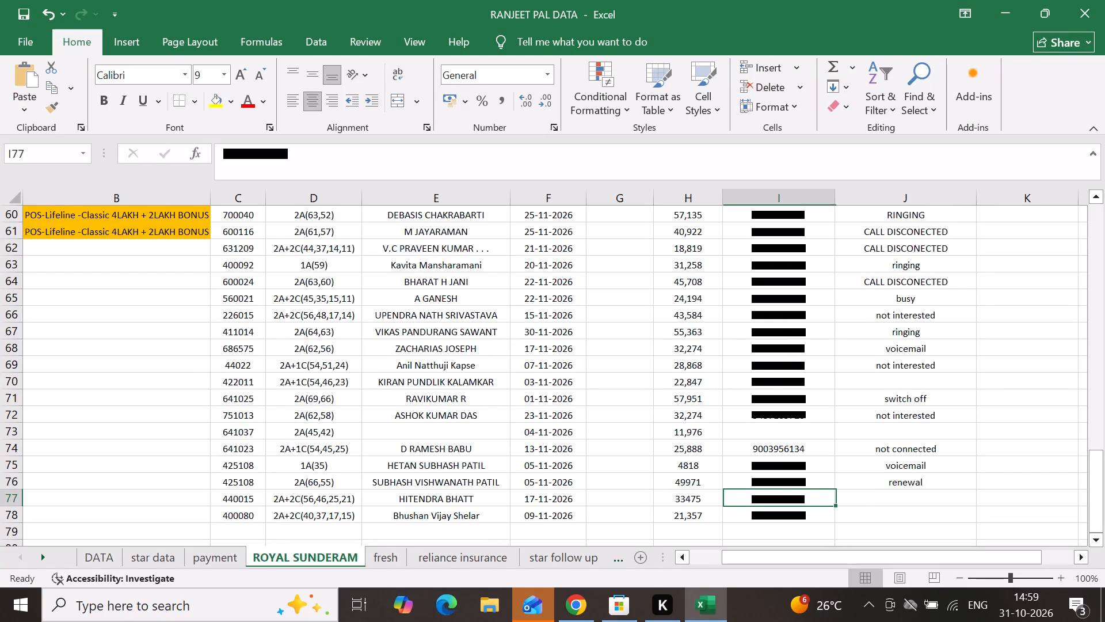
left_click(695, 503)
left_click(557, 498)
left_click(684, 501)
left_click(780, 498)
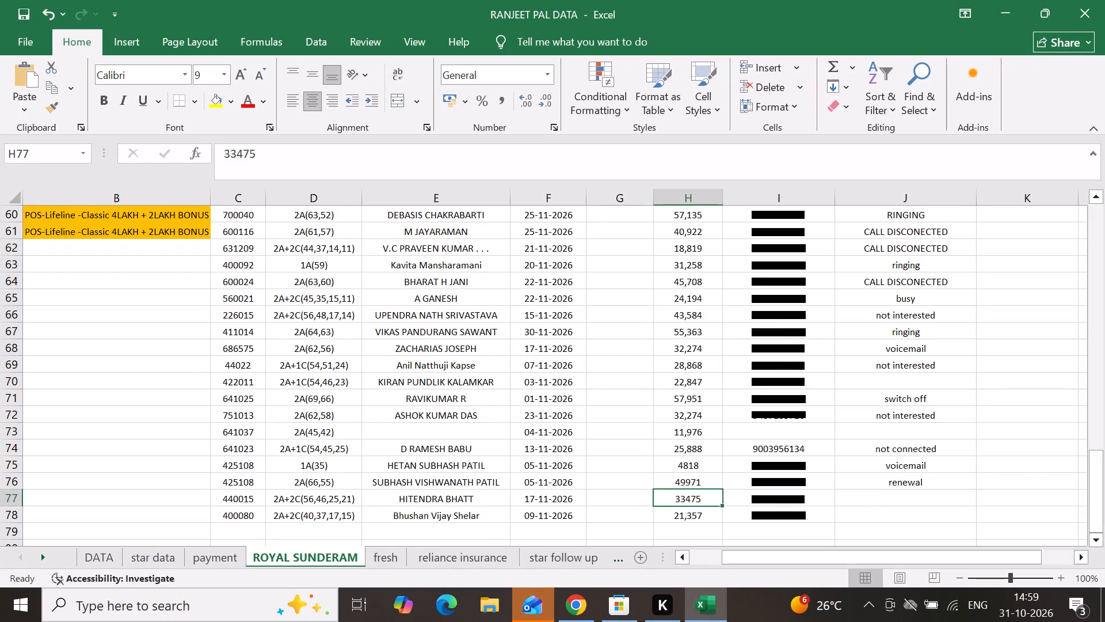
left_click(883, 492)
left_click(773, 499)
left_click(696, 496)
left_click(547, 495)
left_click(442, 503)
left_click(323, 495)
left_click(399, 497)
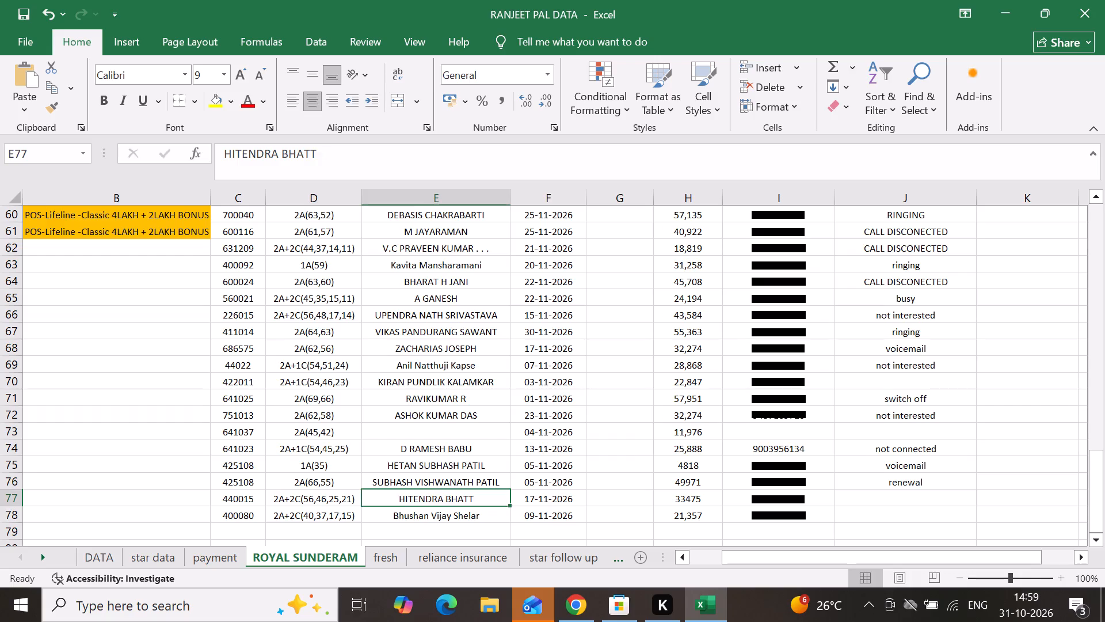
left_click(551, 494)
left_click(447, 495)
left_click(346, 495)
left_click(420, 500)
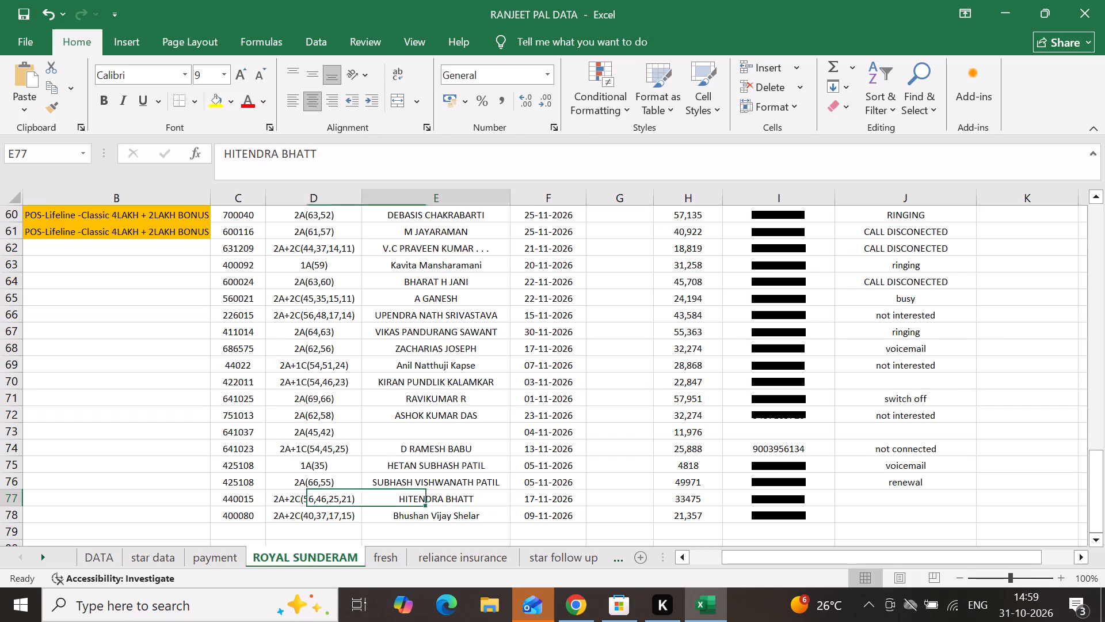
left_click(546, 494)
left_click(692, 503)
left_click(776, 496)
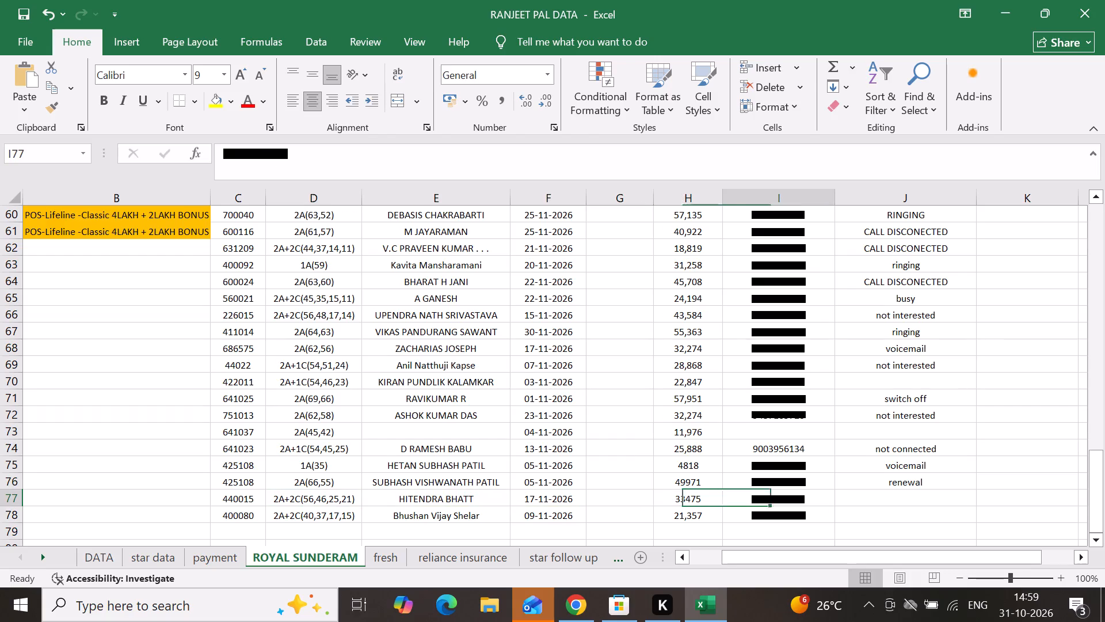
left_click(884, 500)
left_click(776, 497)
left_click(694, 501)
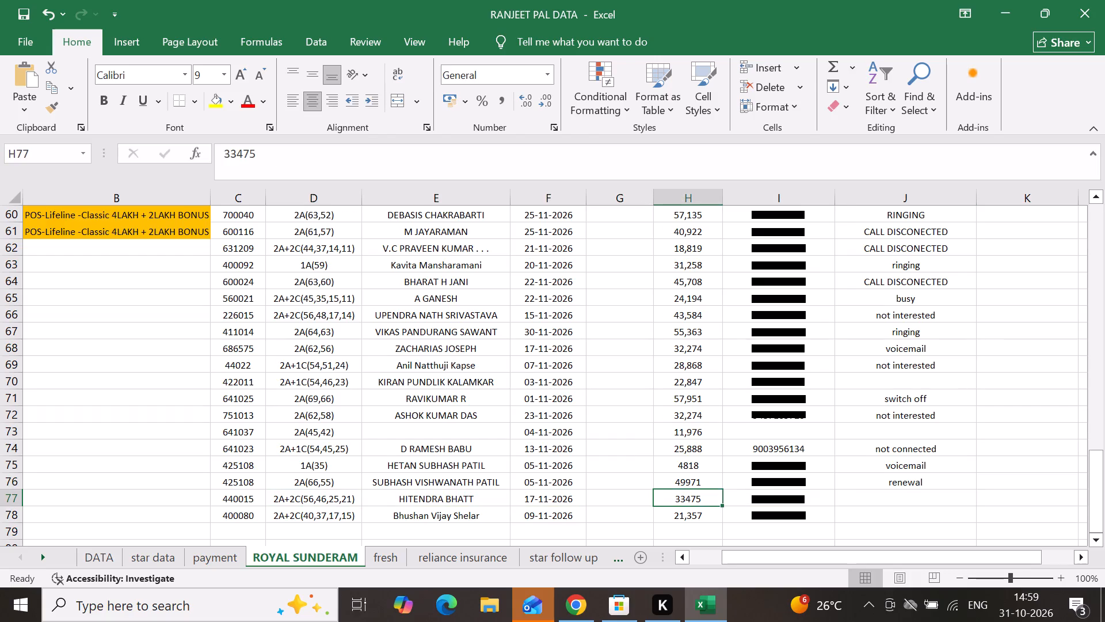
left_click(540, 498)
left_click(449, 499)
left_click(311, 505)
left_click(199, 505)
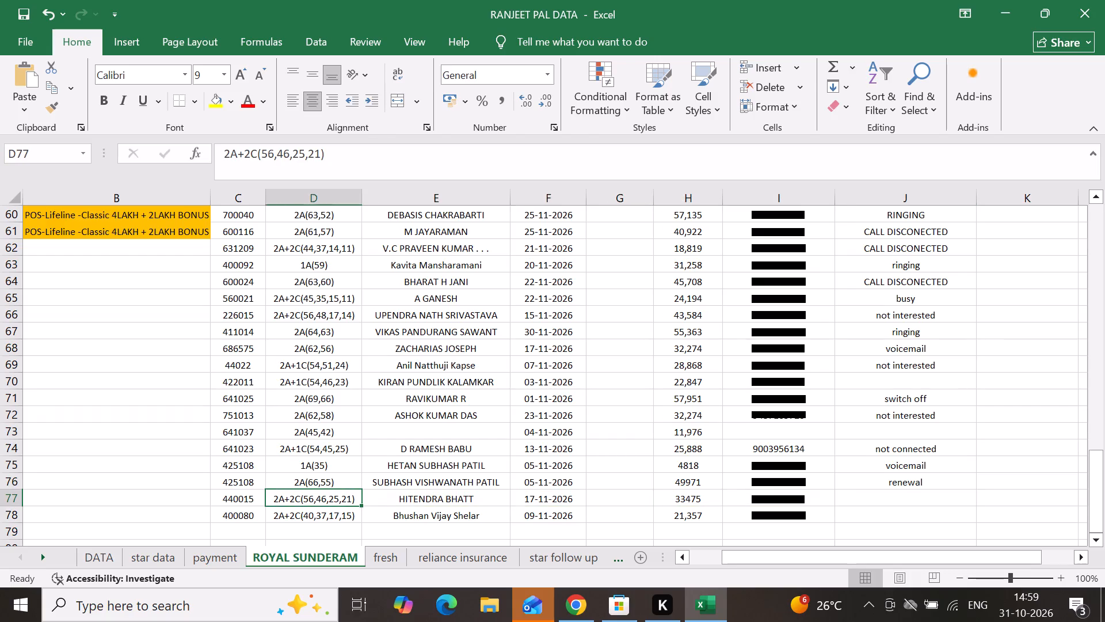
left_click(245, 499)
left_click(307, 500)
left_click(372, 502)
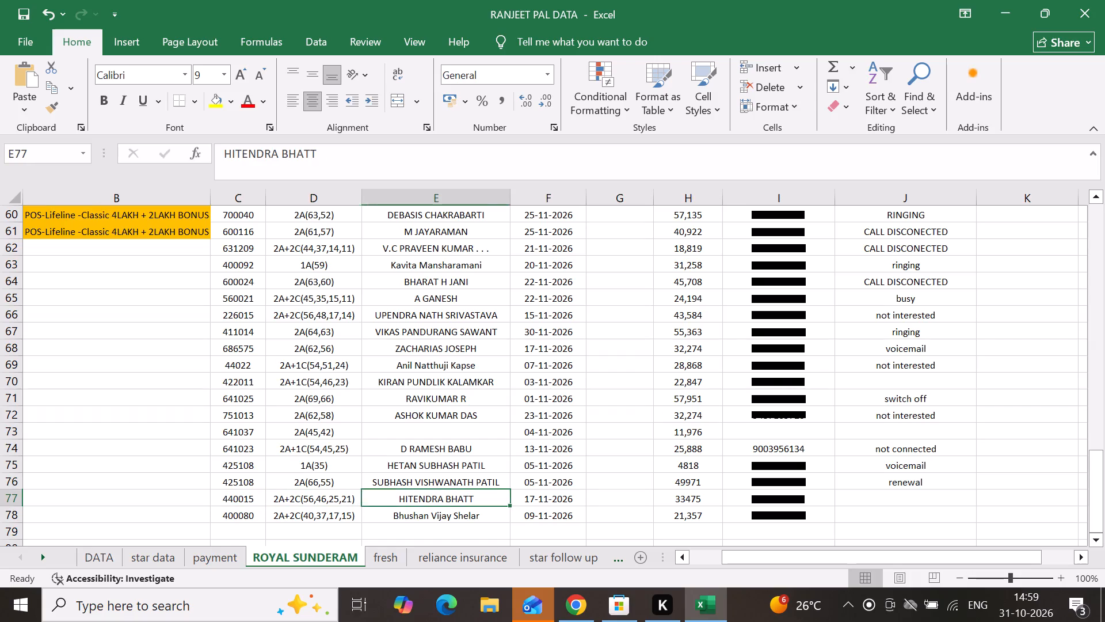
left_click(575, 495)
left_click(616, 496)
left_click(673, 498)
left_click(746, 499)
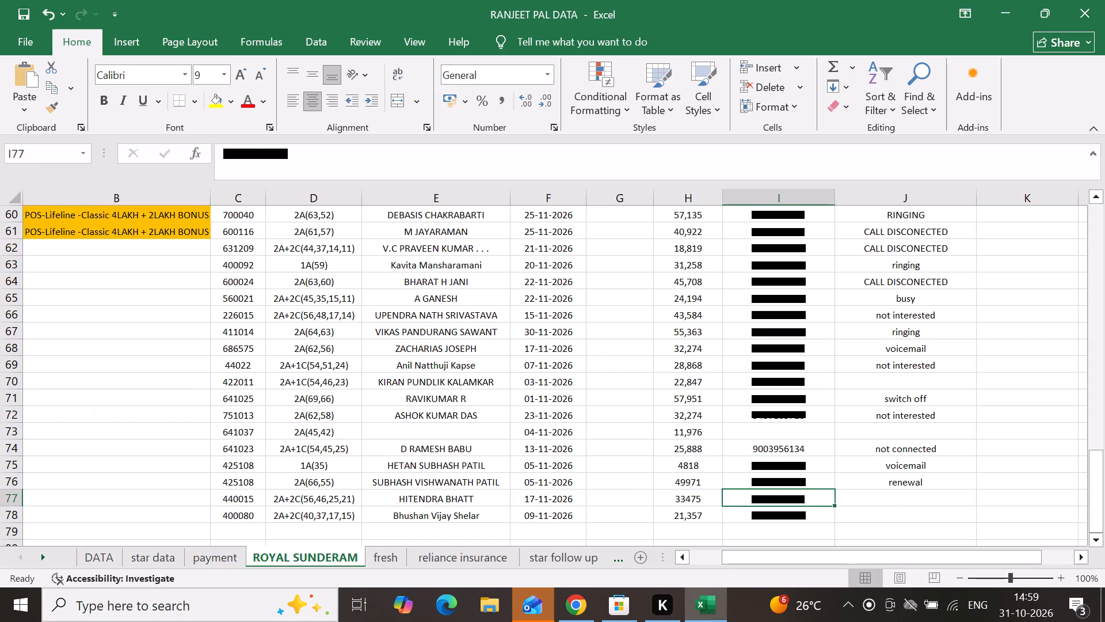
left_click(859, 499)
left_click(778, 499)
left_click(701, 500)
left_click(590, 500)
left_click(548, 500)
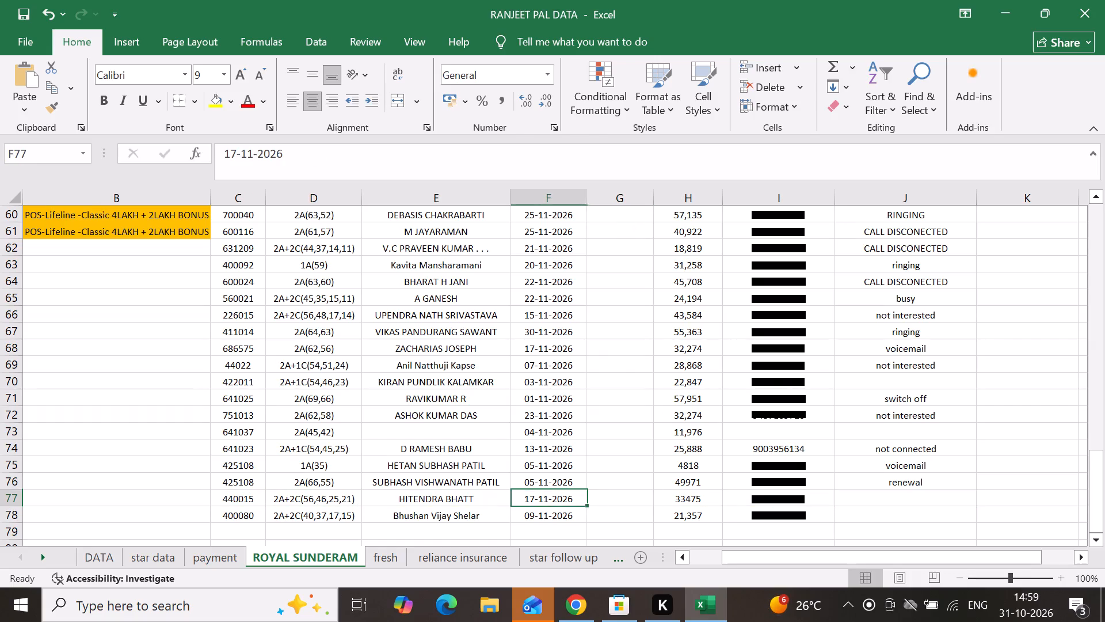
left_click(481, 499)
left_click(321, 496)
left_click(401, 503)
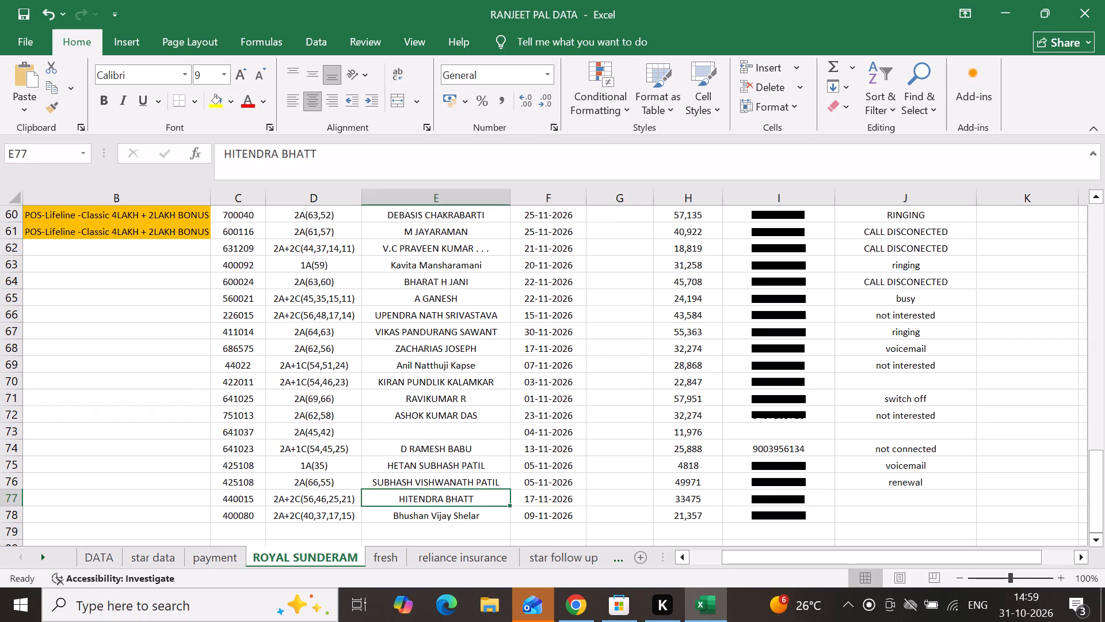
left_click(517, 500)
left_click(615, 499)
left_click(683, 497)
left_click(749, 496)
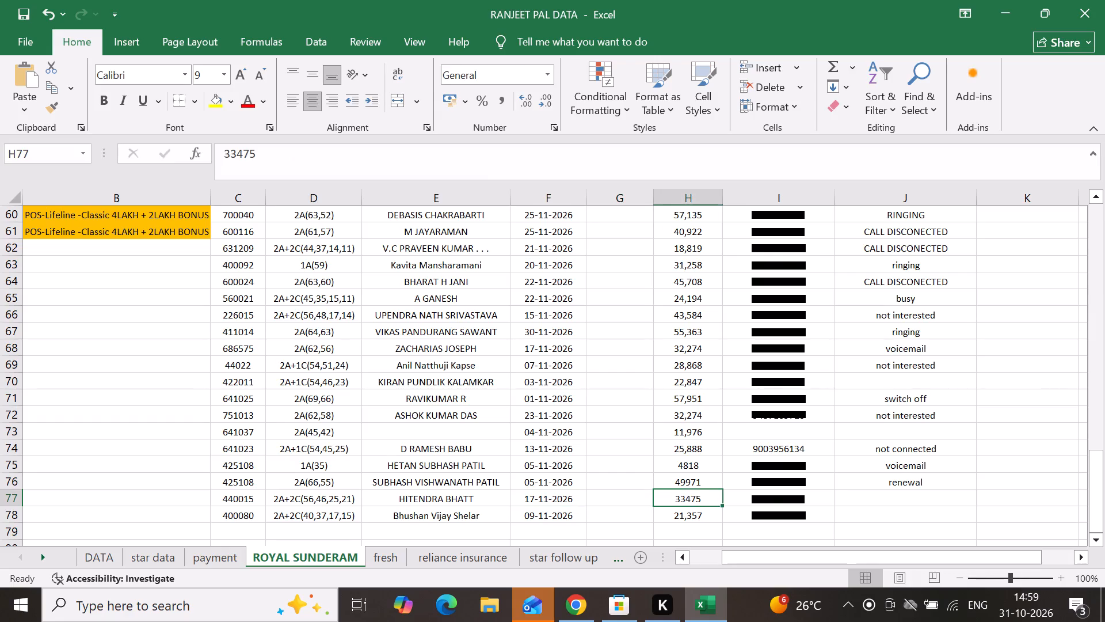